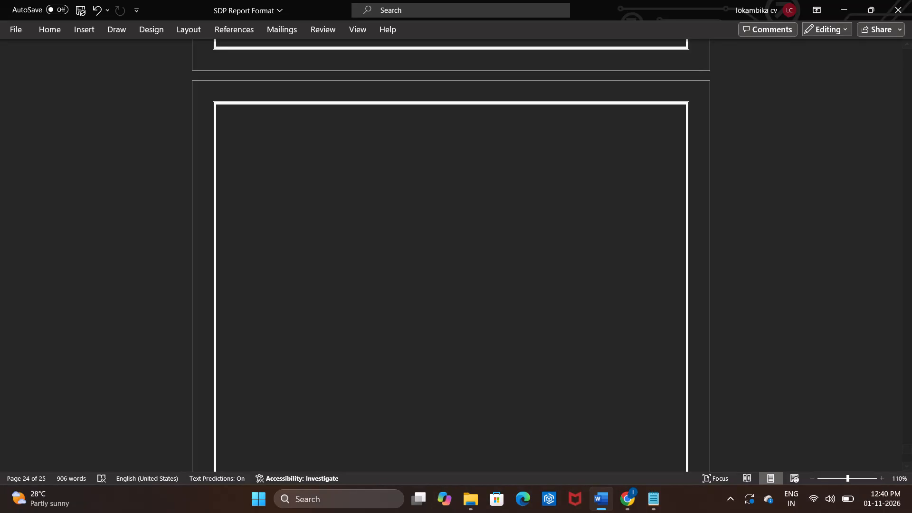
Paste the copied Titanic dataset analysis report text onto the blank last page.
click(336, 133)
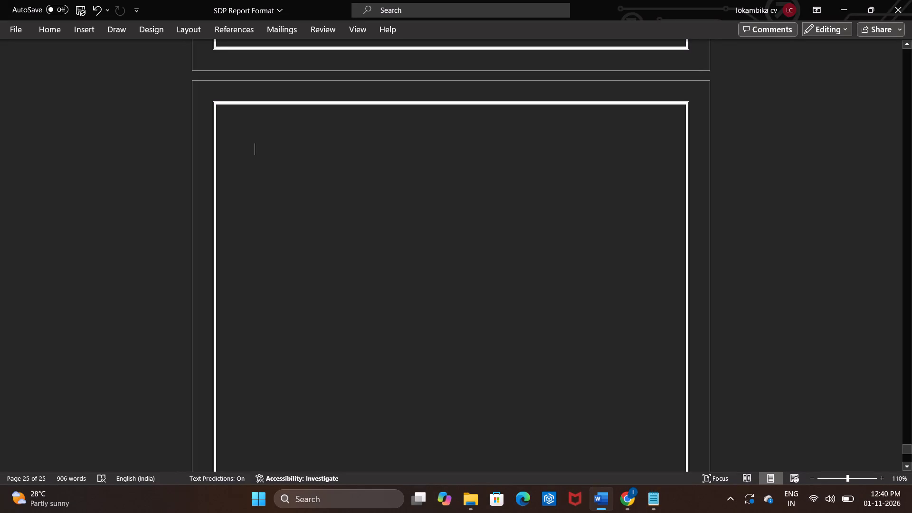
key(ctrl+v)
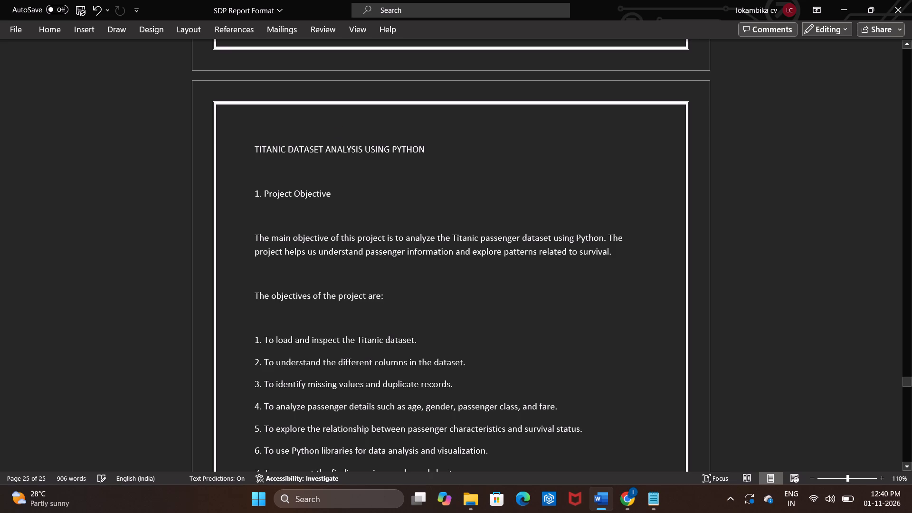
Review the pasted Titanic report from its conclusion back to its title.
scroll(292, 120, up, 4)
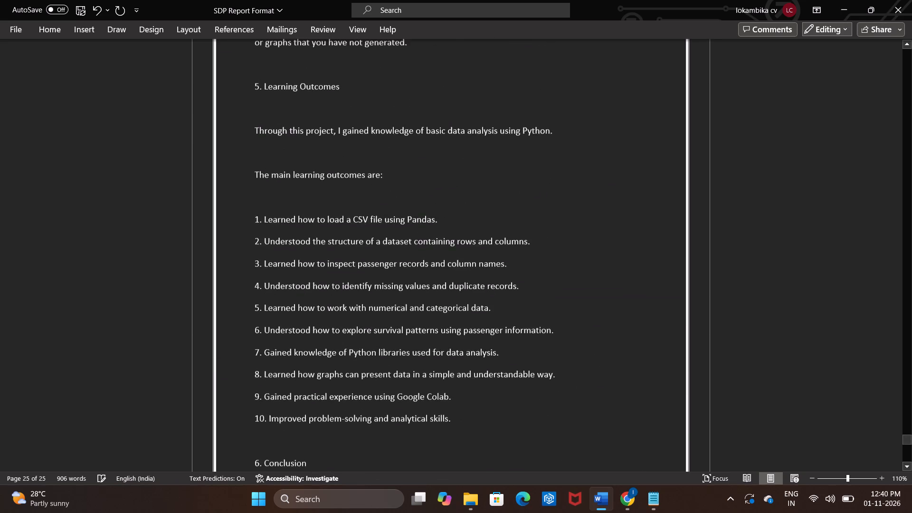
scroll(292, 120, up, 7)
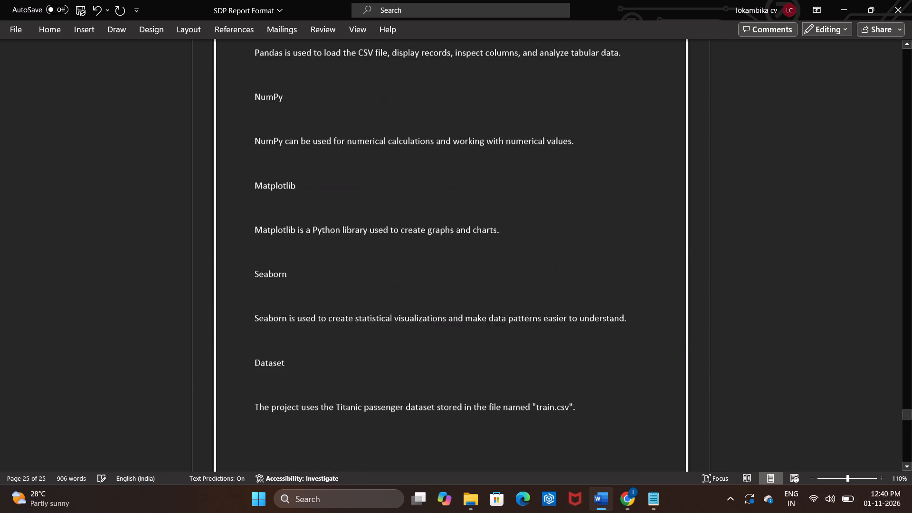
scroll(292, 120, up, 4)
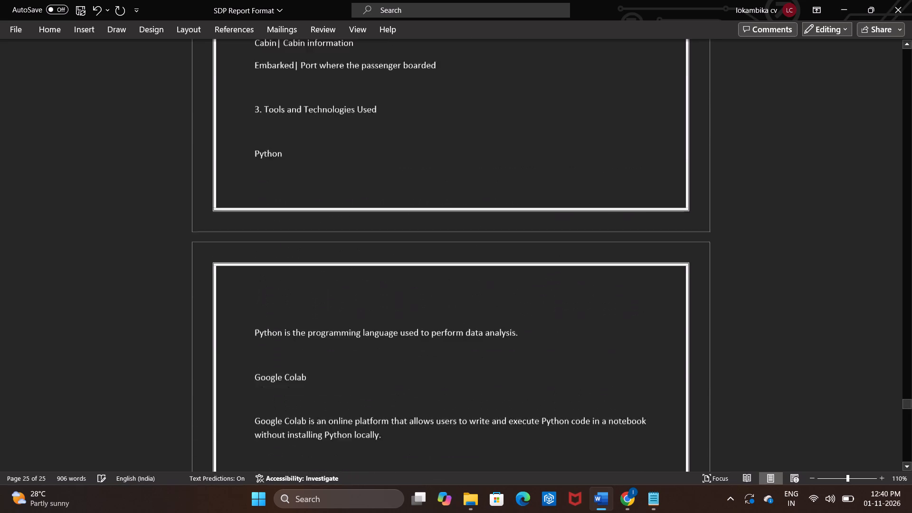
scroll(286, 132, up, 12)
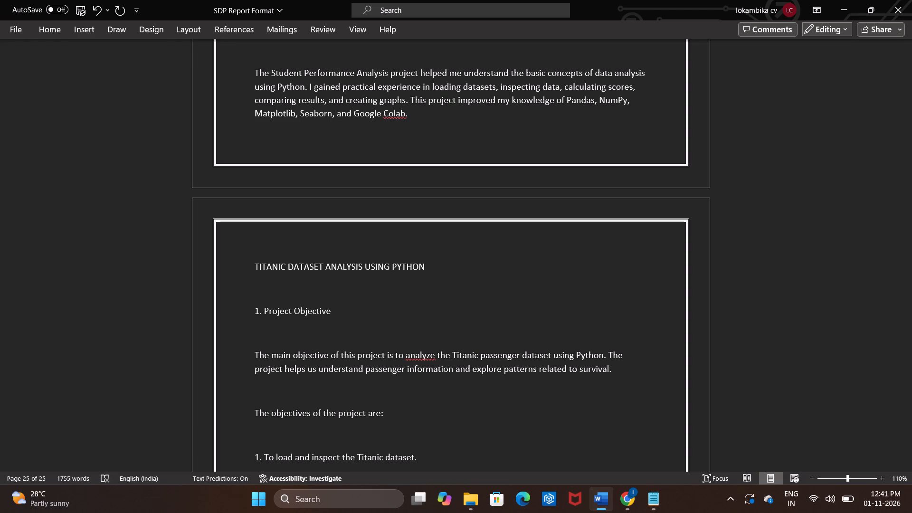
Append "++" after the final sentence of the Titanic report's conclusion.
key(plus)
key(plus)
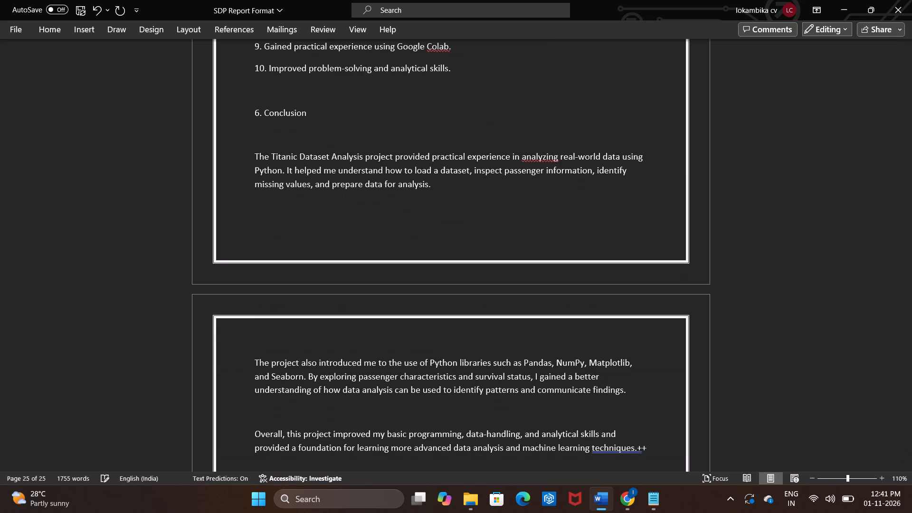
click(254, 266)
right_click(254, 266)
Set the font size of the title "TITANIC DATASET ANALYSIS USING PYTHON" to 24.
scroll(570, 391, up, 6)
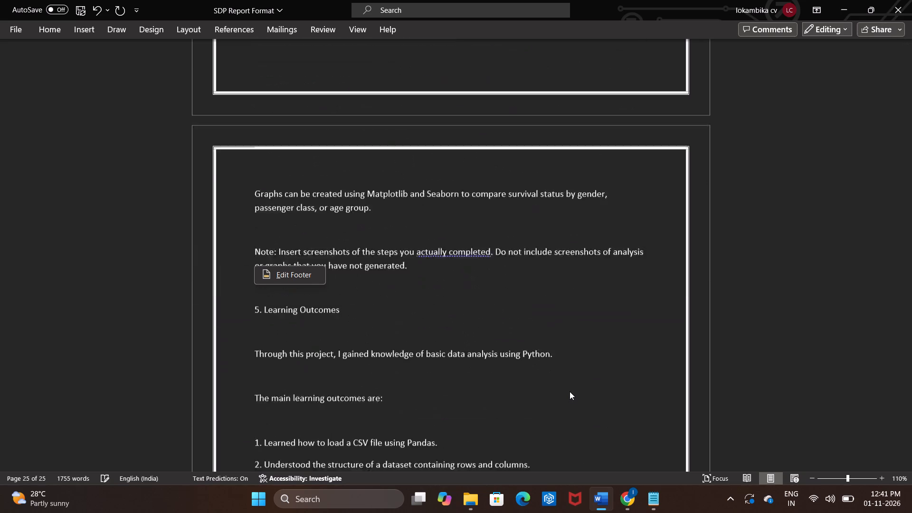
scroll(570, 391, up, 5)
scroll(697, 319, up, 5)
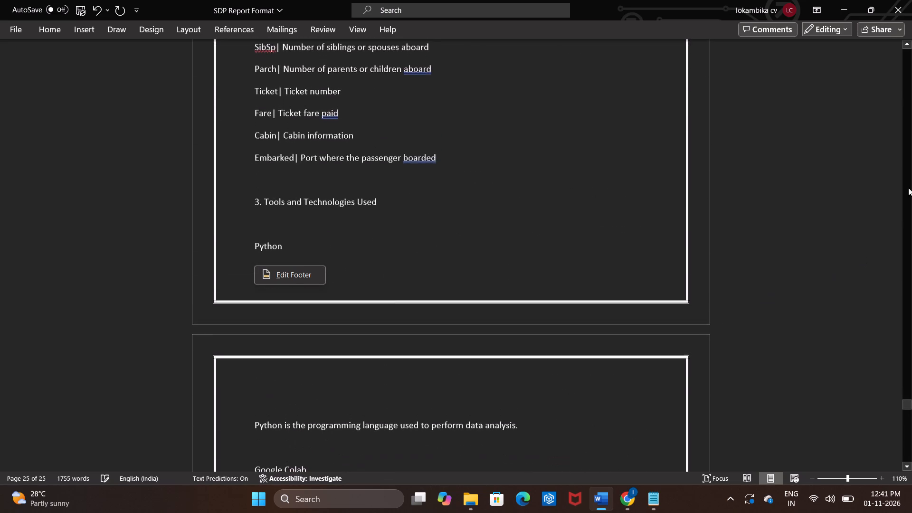
scroll(908, 188, up, 3)
scroll(848, 224, up, 3)
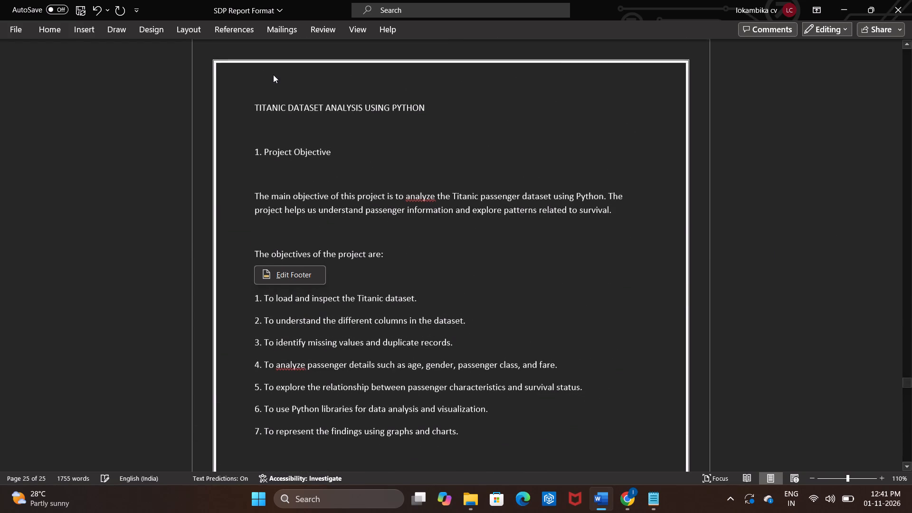
drag(255, 102, 256, 107)
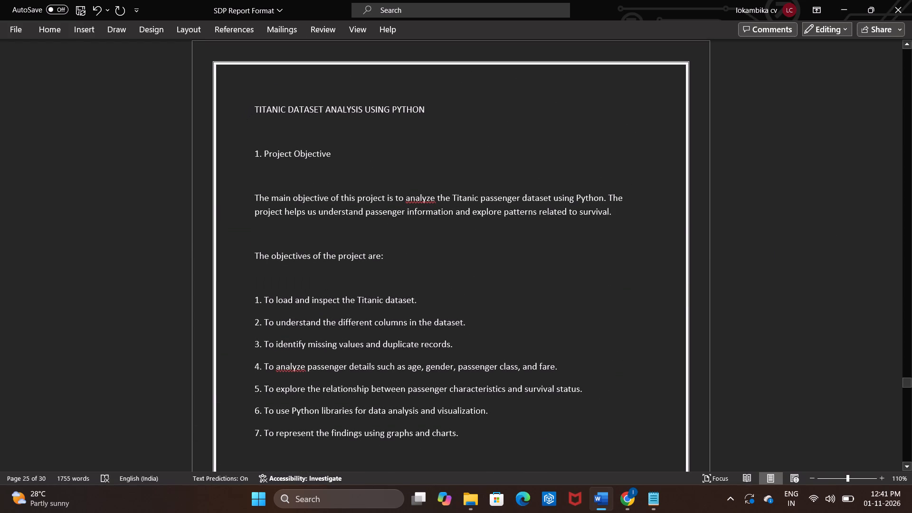
drag(252, 108, 446, 109)
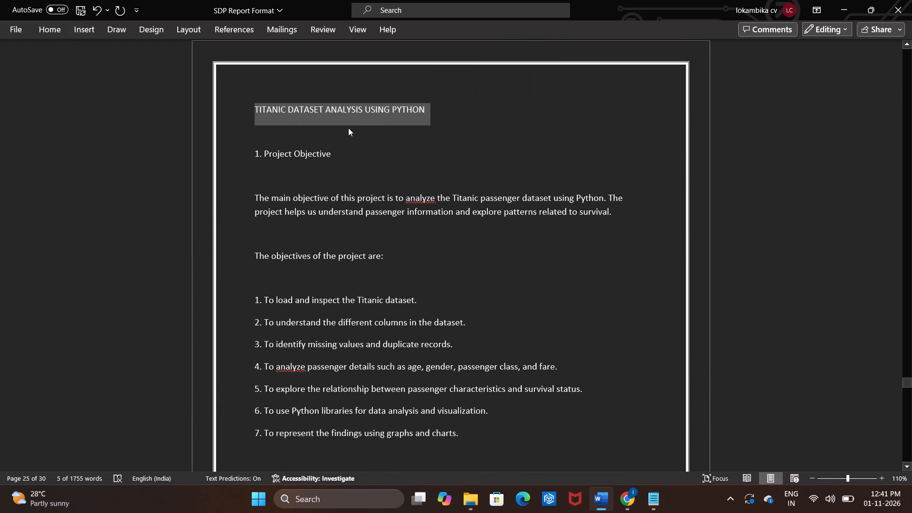
drag(453, 102, 456, 102)
drag(456, 102, 457, 102)
drag(256, 105, 317, 118)
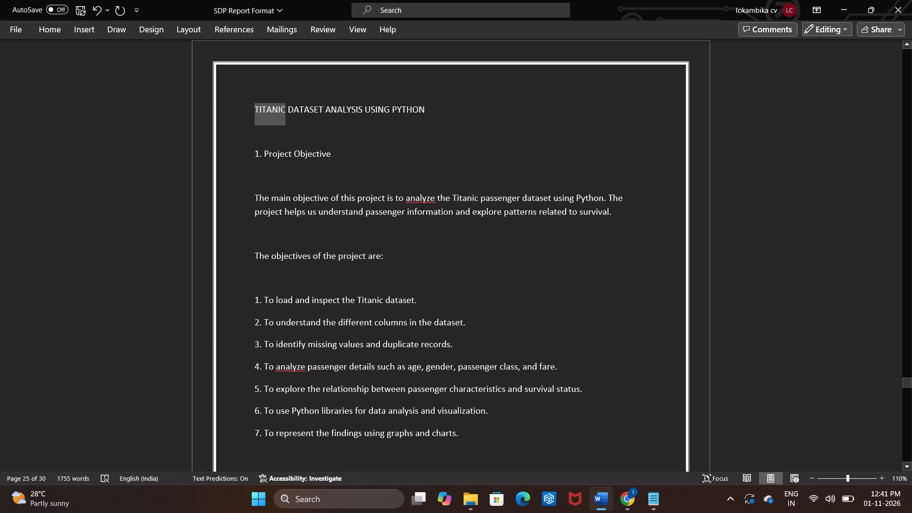
drag(317, 118, 469, 115)
click(545, 73)
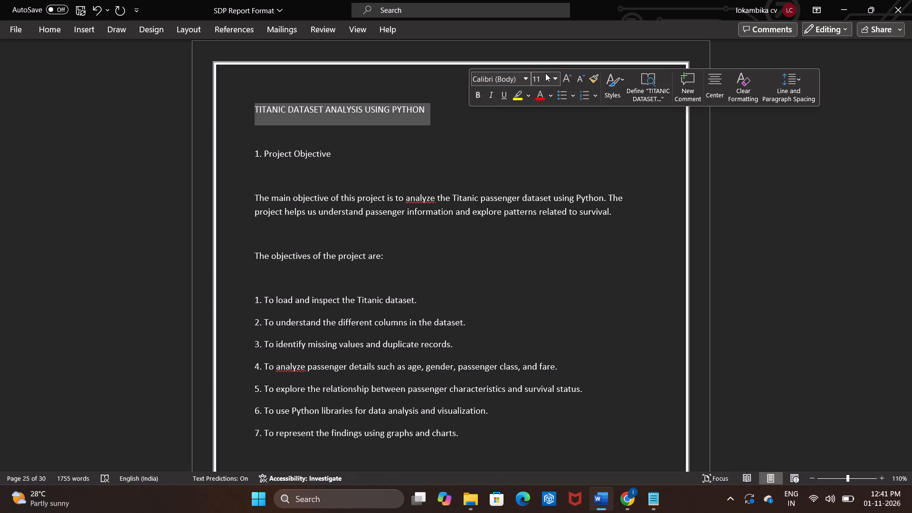
click(558, 81)
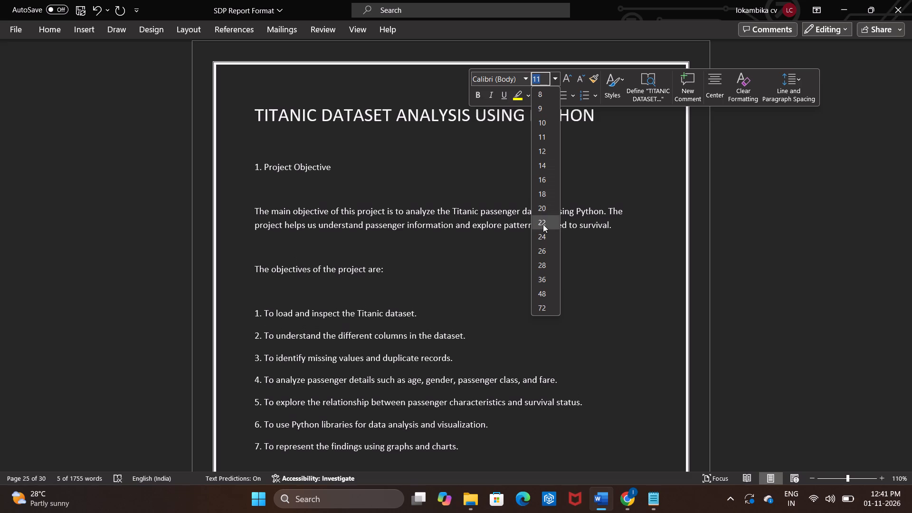
click(540, 237)
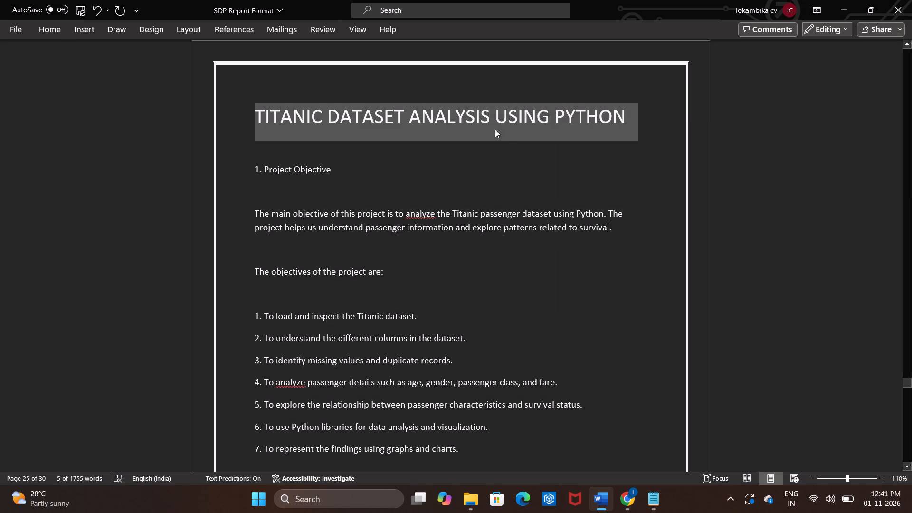
Make the title "TITANIC DATASET ANALYSIS USING PYTHON" bold.
drag(240, 108, 244, 108)
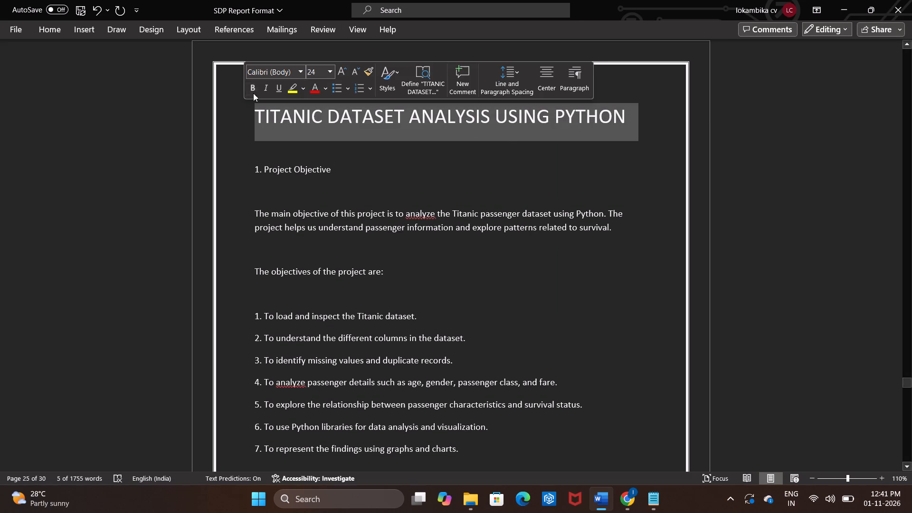
click(252, 83)
click(390, 179)
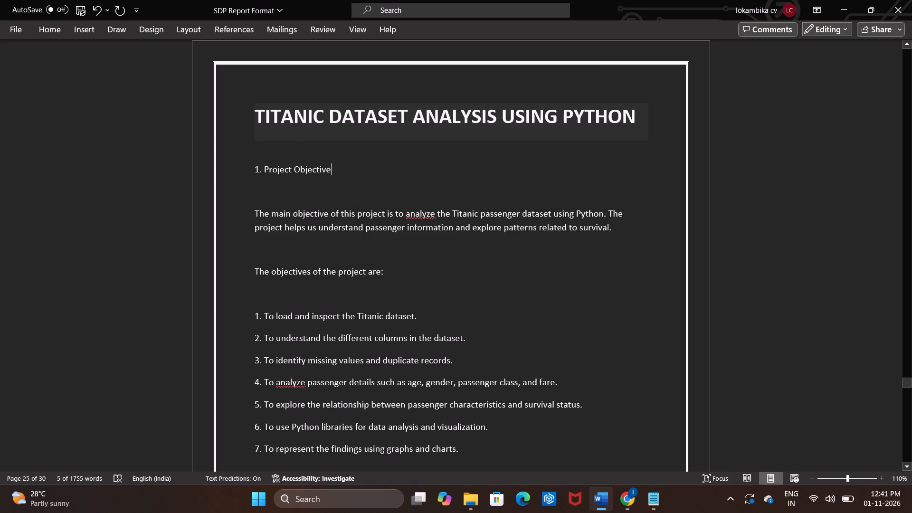
Format the heading "1. Project Objective" as bold with font size 12.
drag(249, 169, 399, 168)
click(409, 152)
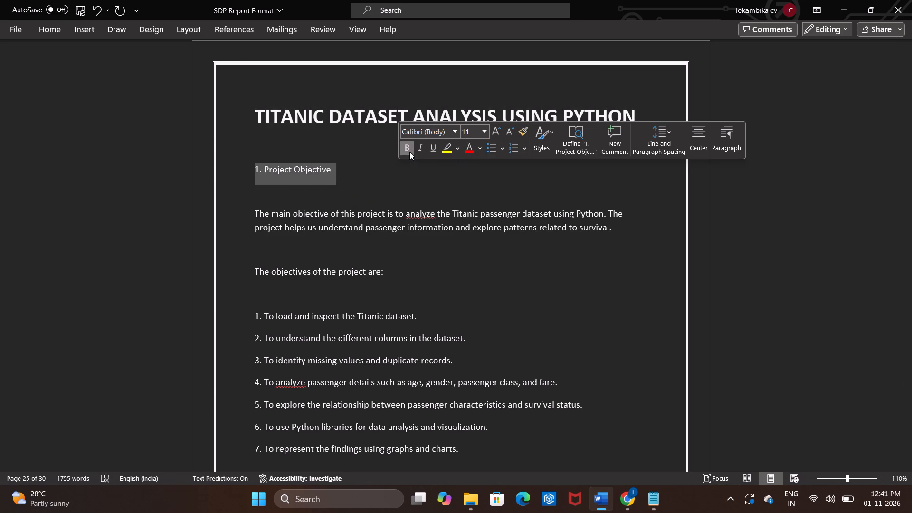
scroll(261, 285, down, 1)
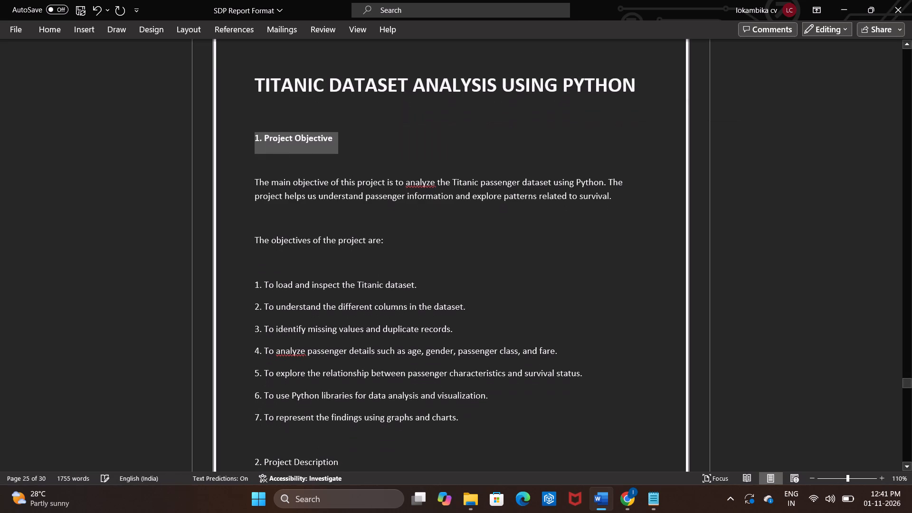
click(279, 152)
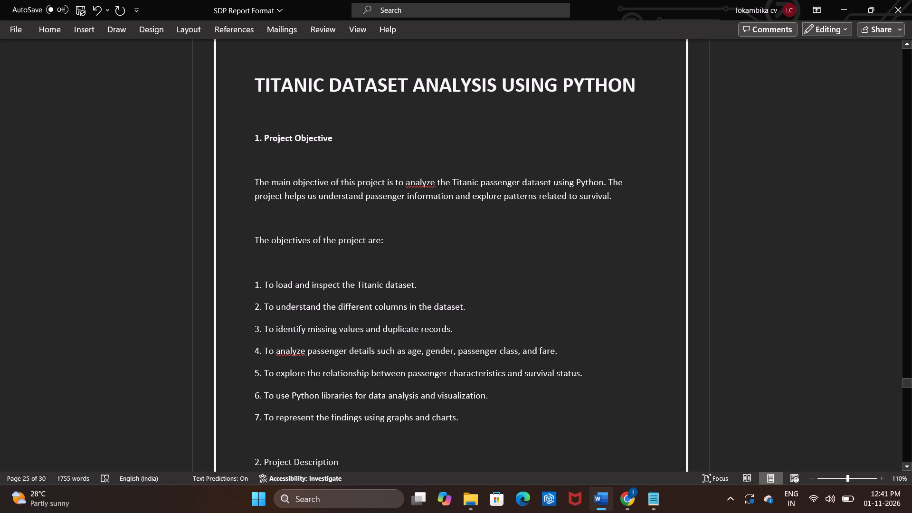
drag(250, 137, 350, 136)
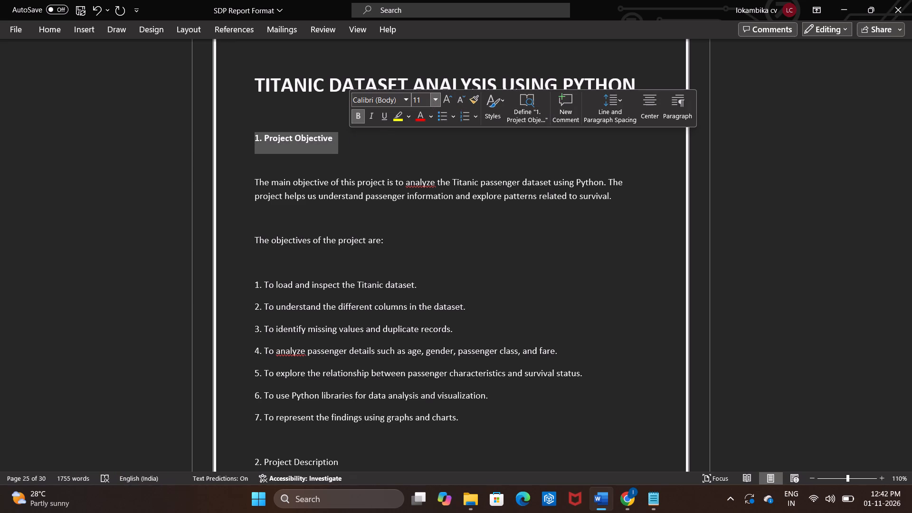
click(429, 95)
click(433, 96)
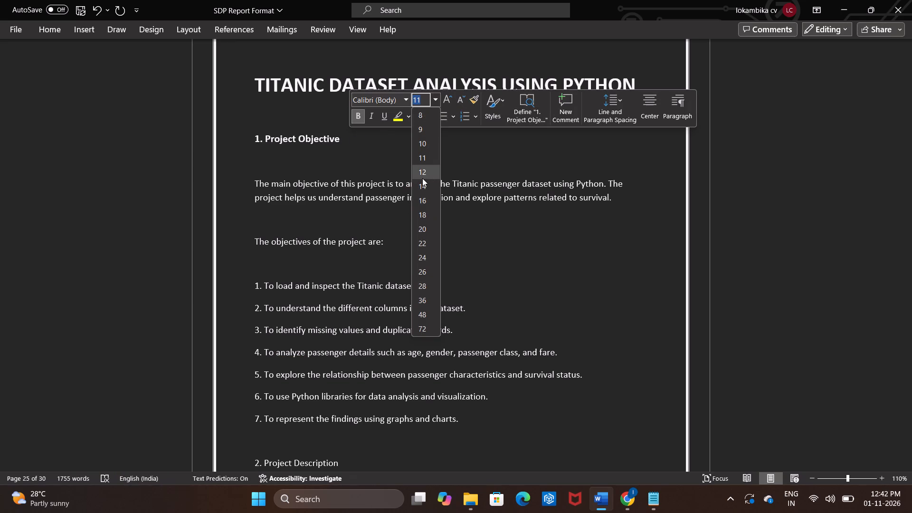
click(422, 178)
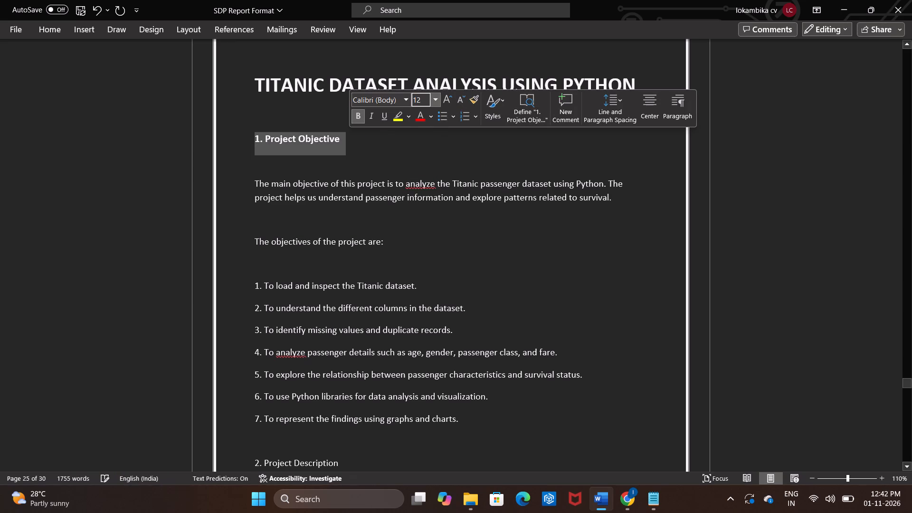
Delete the blank line between the "1. Project Objective" heading and its first paragraph.
click(254, 177)
click(255, 180)
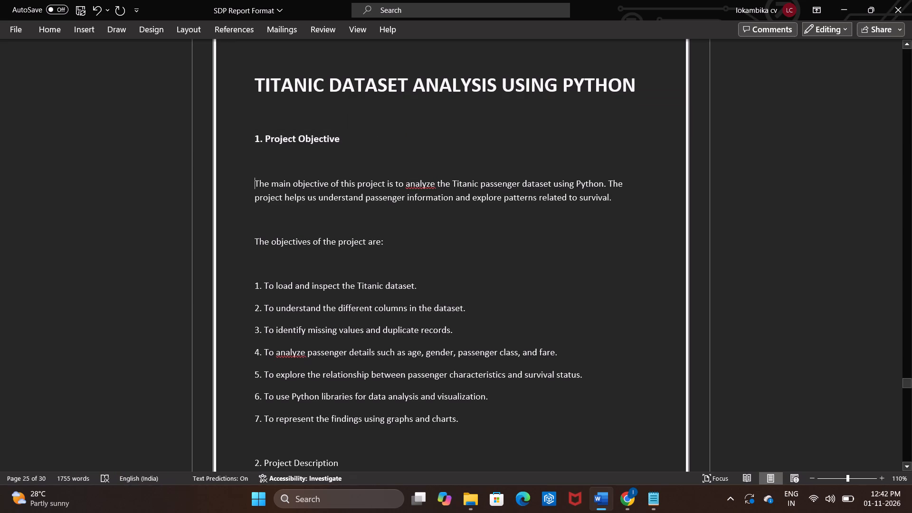
key(BackSpace)
Format the heading "2. Project Description" as bold with font size 12.
scroll(249, 195, down, 4)
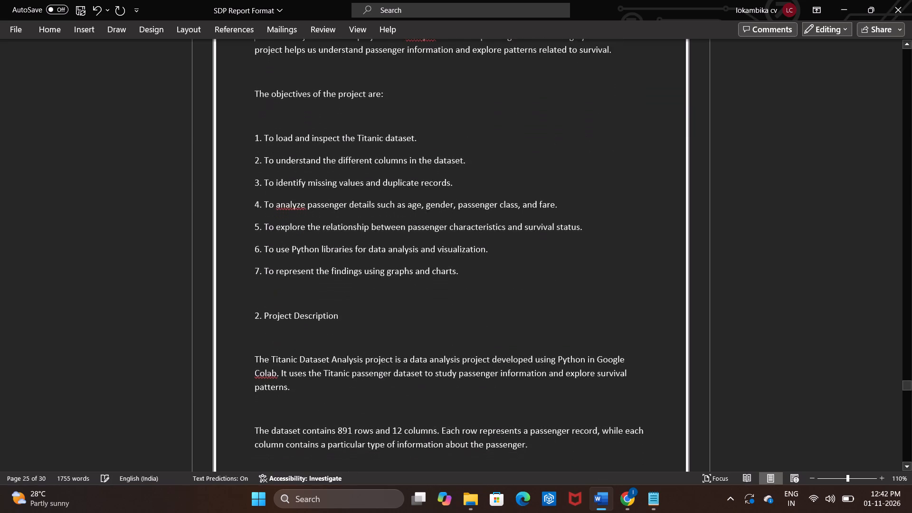
scroll(249, 195, down, 2)
drag(252, 251, 366, 252)
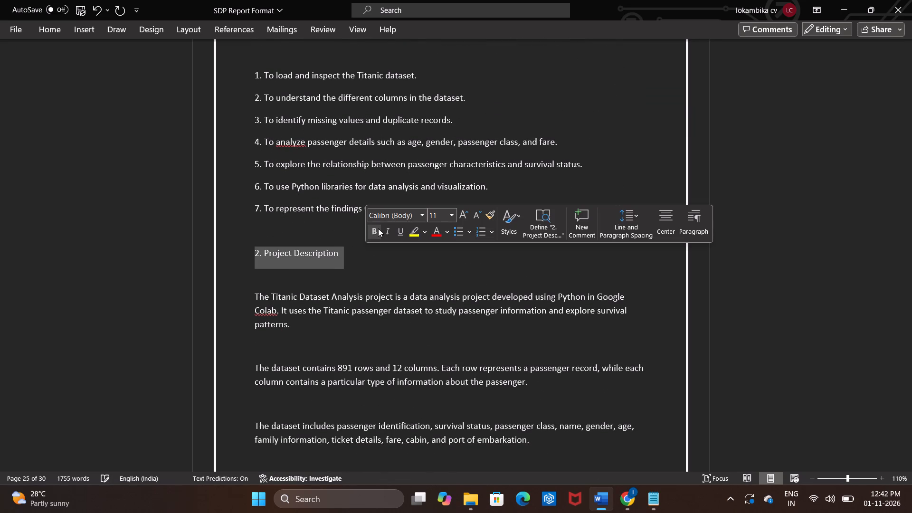
click(374, 232)
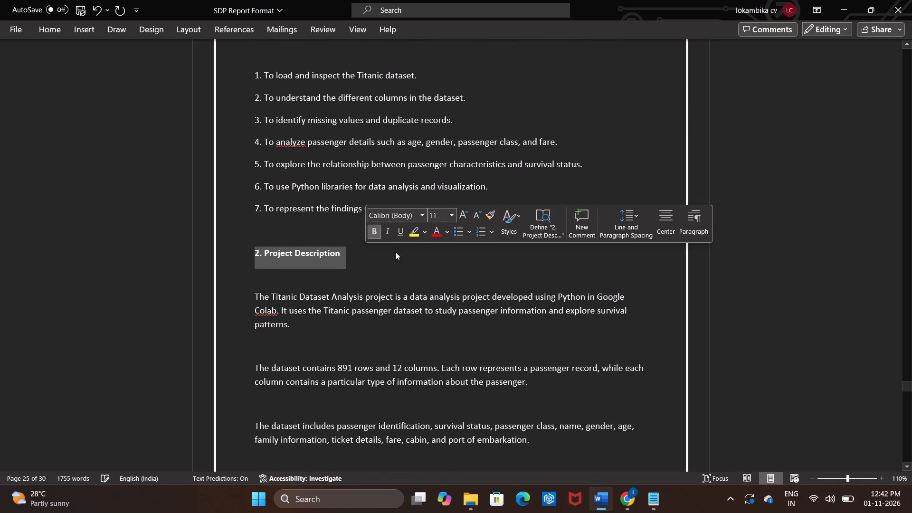
click(453, 213)
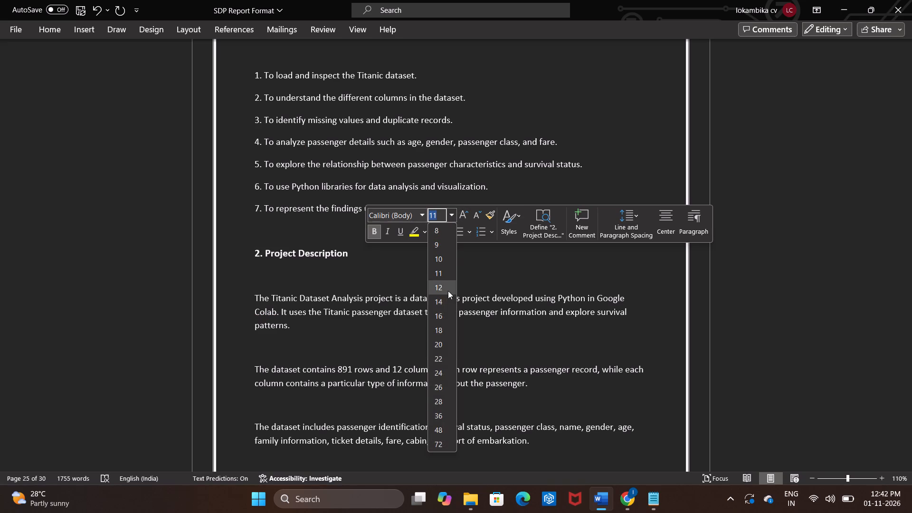
click(449, 291)
Format the heading "Dataset Columns" as bold with font size 12.
scroll(437, 283, down, 4)
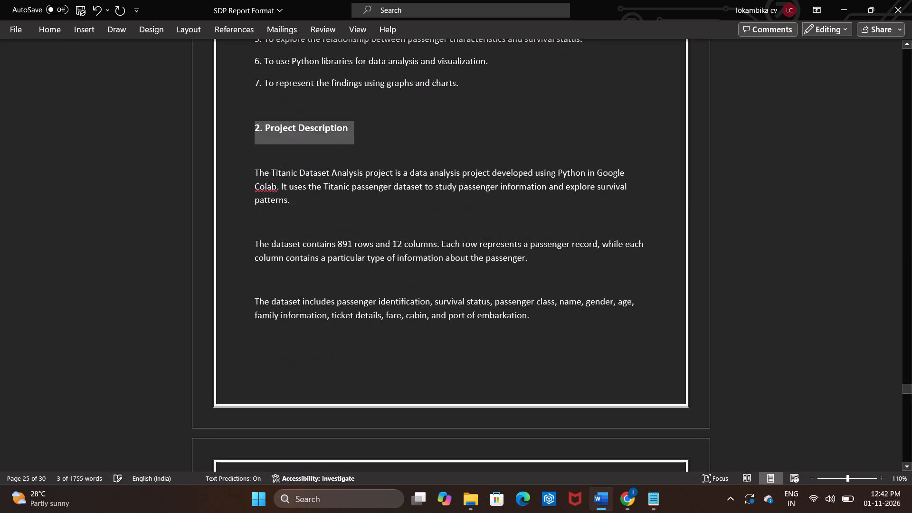
scroll(417, 260, down, 15)
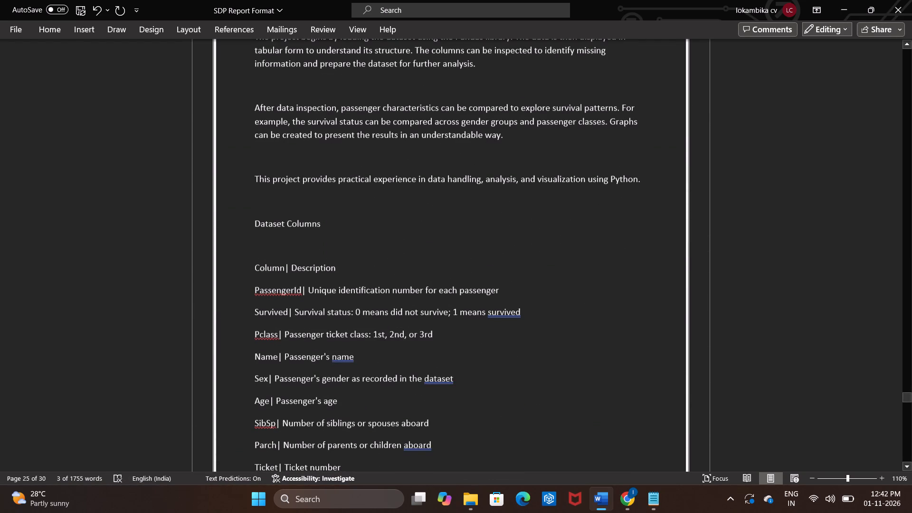
scroll(432, 258, down, 3)
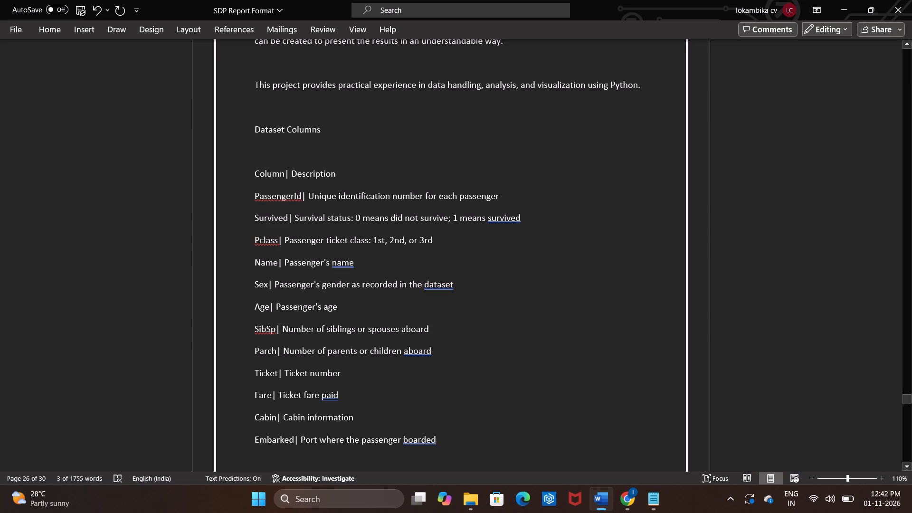
drag(251, 135, 270, 135)
drag(270, 135, 333, 141)
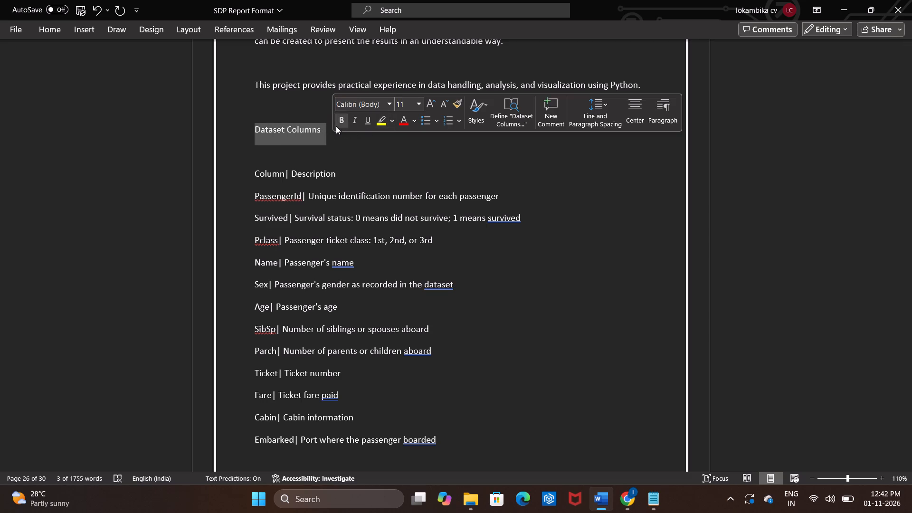
click(336, 126)
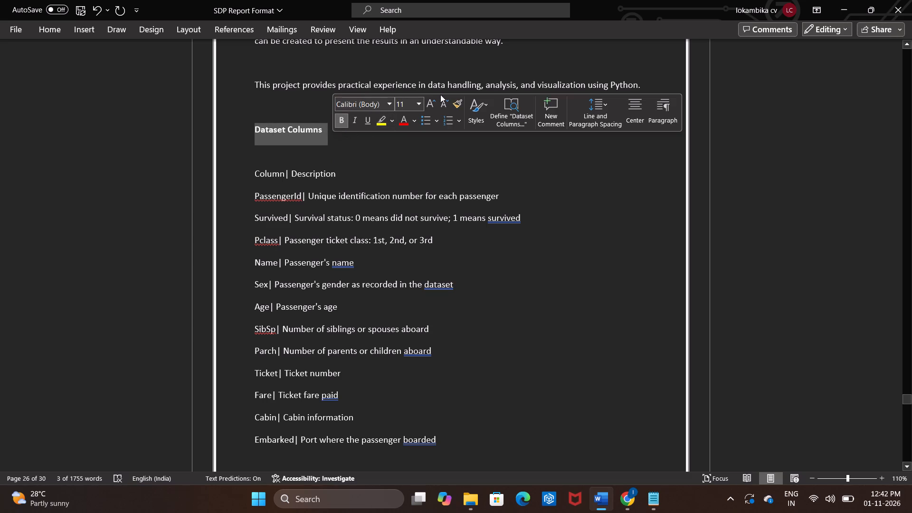
click(417, 107)
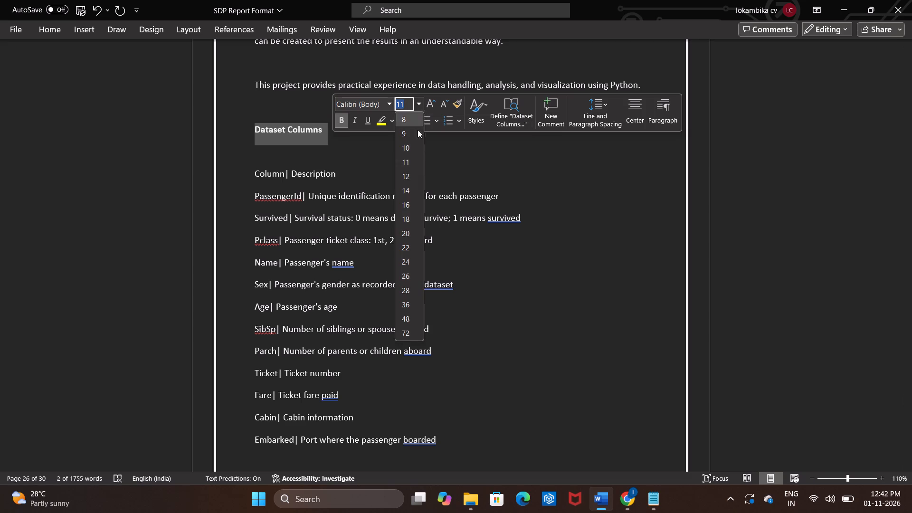
click(417, 179)
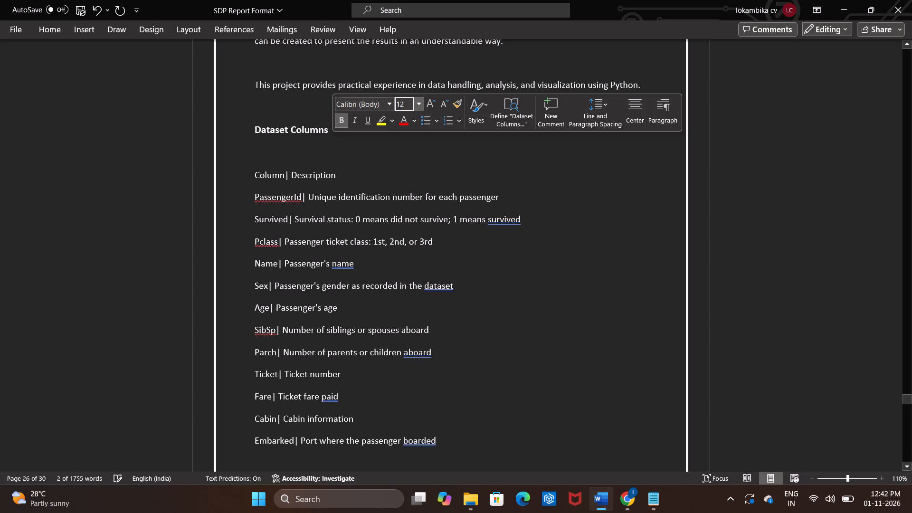
Delete the blank line between the "Dataset Columns" heading and the "Column| Description" line.
click(252, 170)
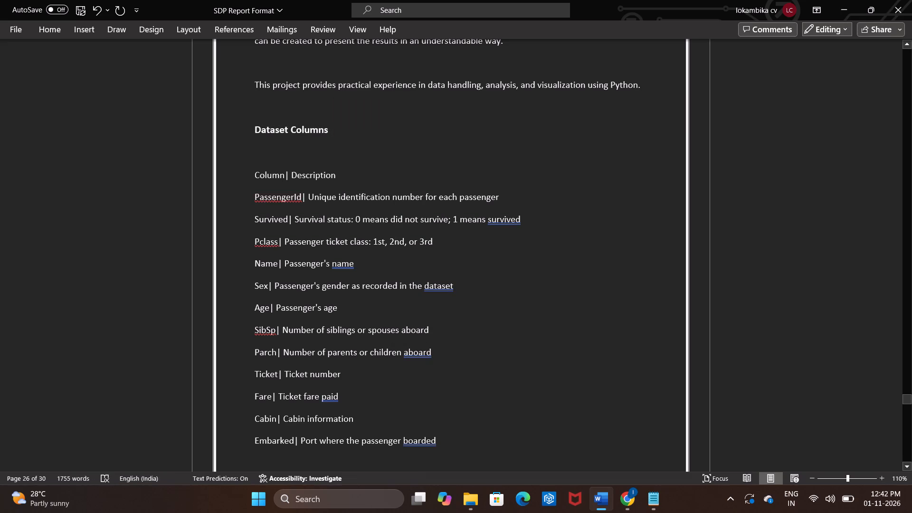
key(BackSpace)
Review the headings and spacing from the project objectives list through the "3. Tools and Technologies Used" section.
scroll(266, 191, down, 4)
scroll(262, 200, up, 3)
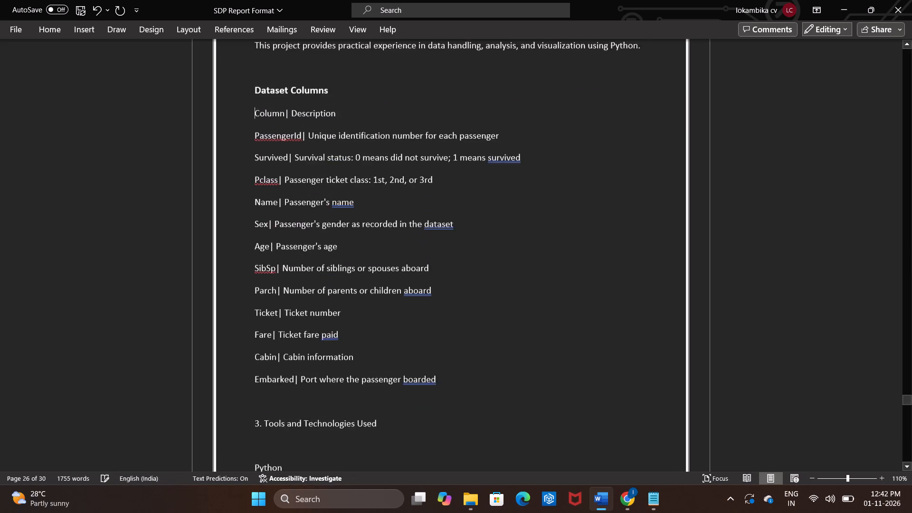
scroll(262, 200, up, 20)
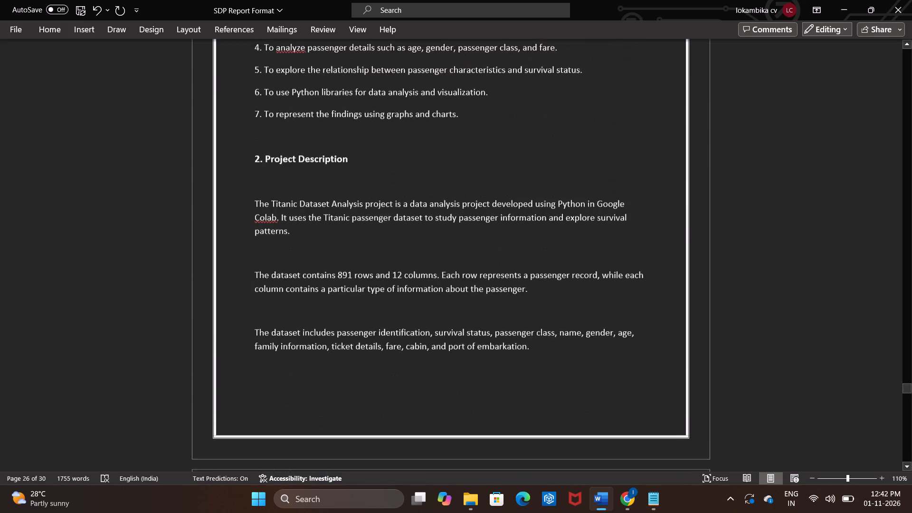
scroll(273, 196, up, 4)
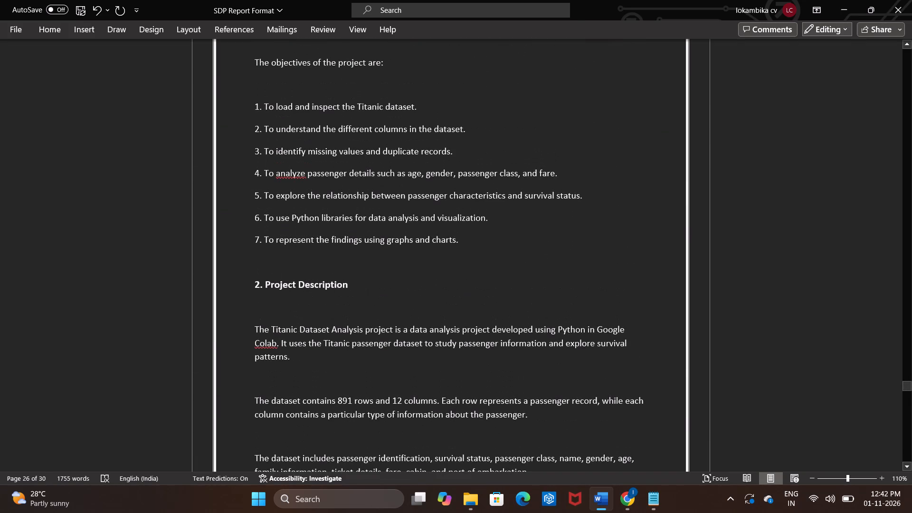
scroll(273, 196, down, 18)
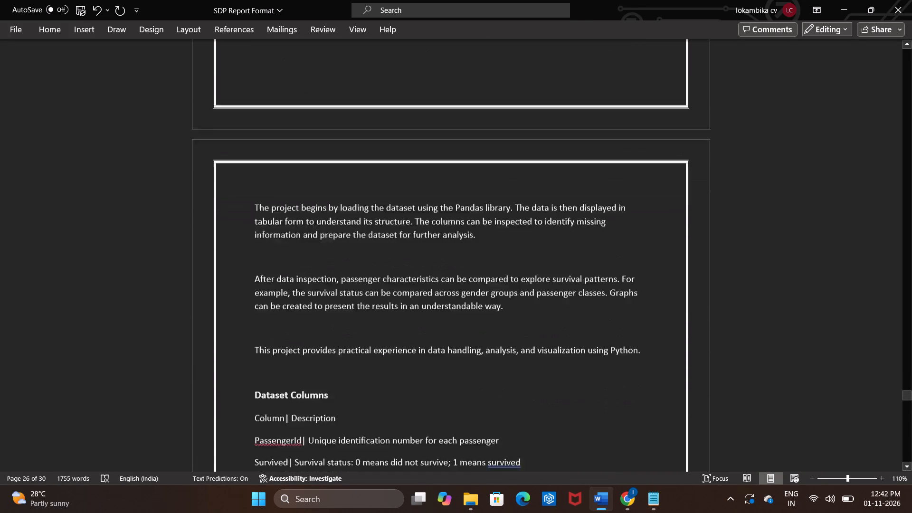
scroll(273, 196, down, 9)
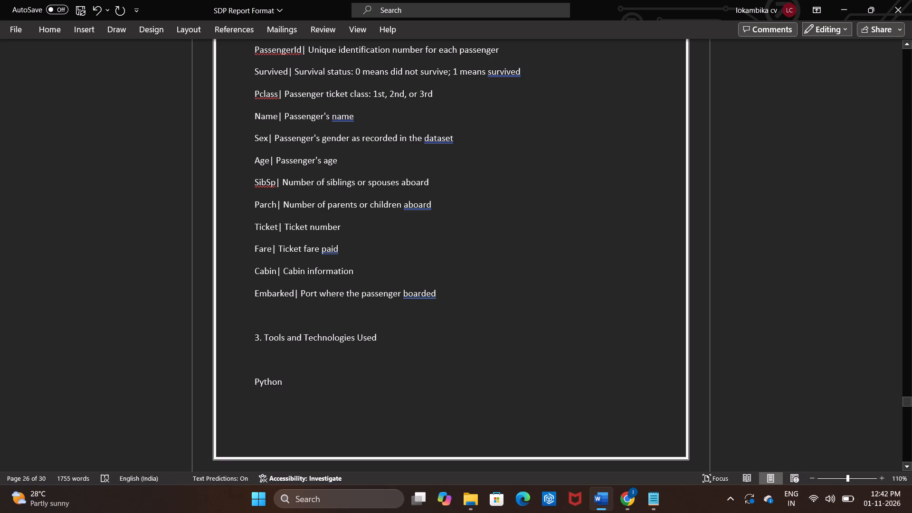
scroll(296, 226, down, 10)
scroll(289, 225, up, 3)
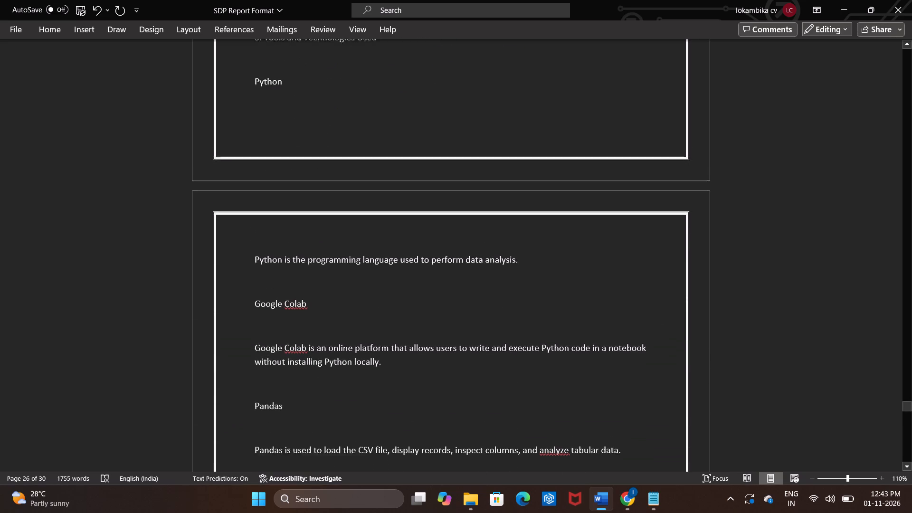
scroll(289, 225, up, 10)
scroll(290, 225, down, 4)
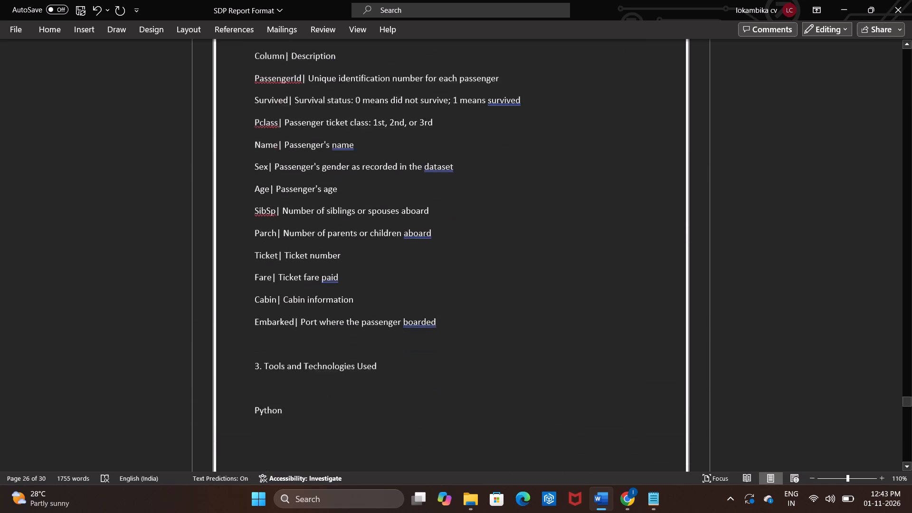
Format the heading "3. Tools and Technologies Used" as bold with font size 12.
scroll(290, 225, down, 8)
scroll(290, 225, up, 3)
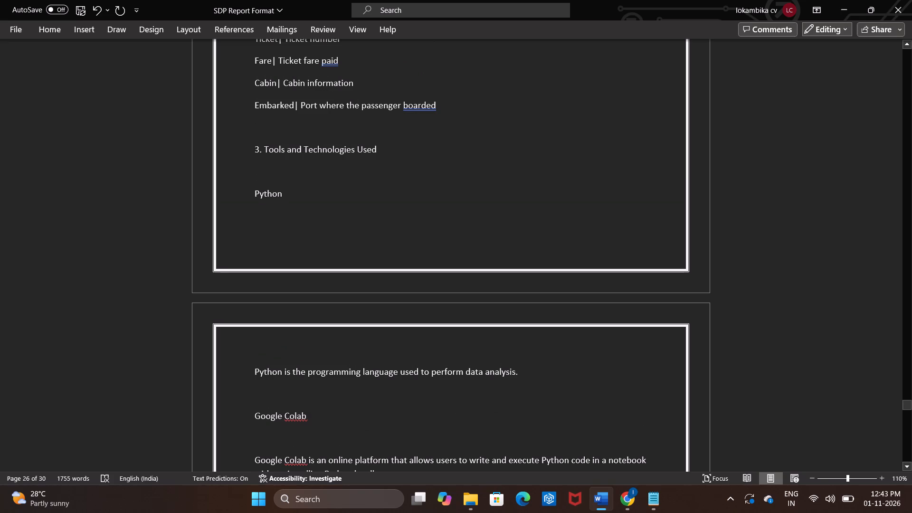
drag(255, 148, 407, 142)
drag(251, 148, 388, 151)
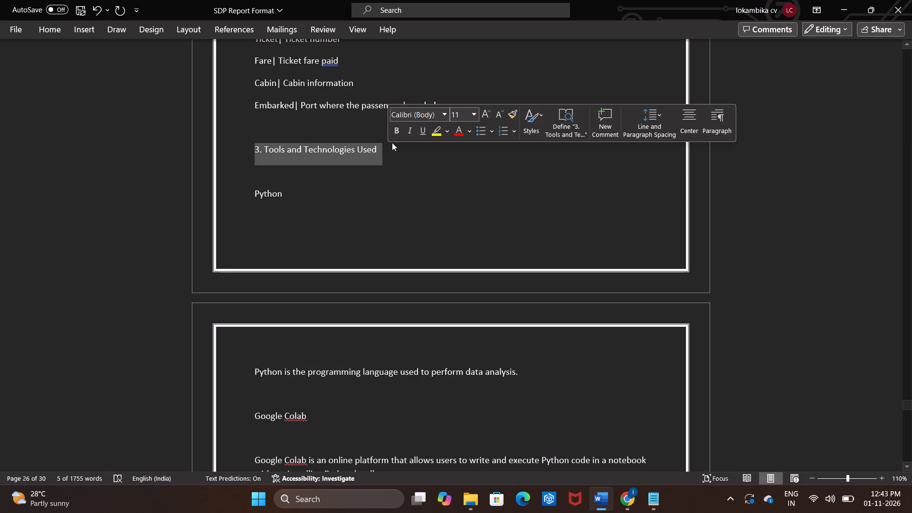
click(396, 132)
click(471, 113)
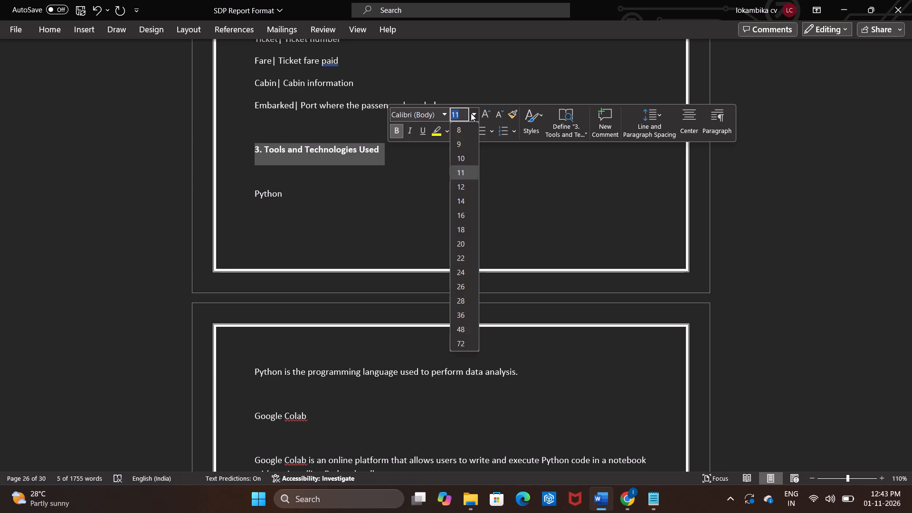
click(472, 190)
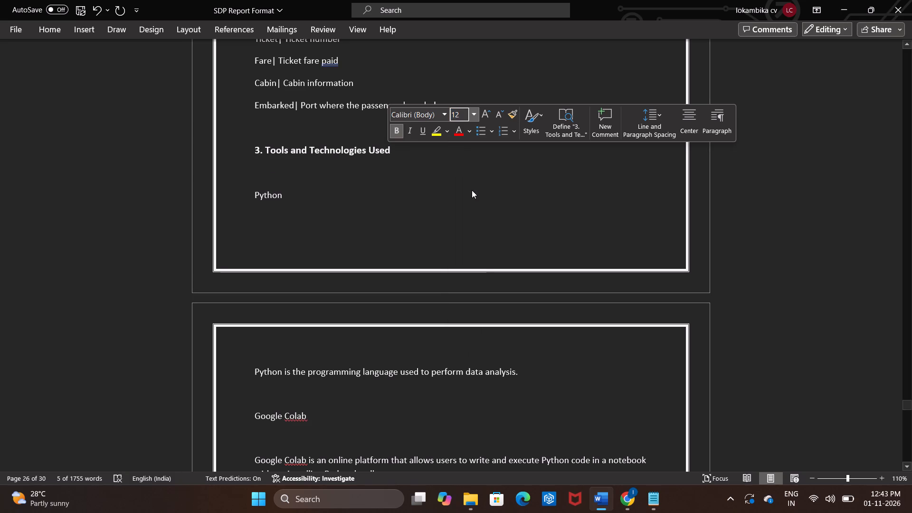
click(467, 192)
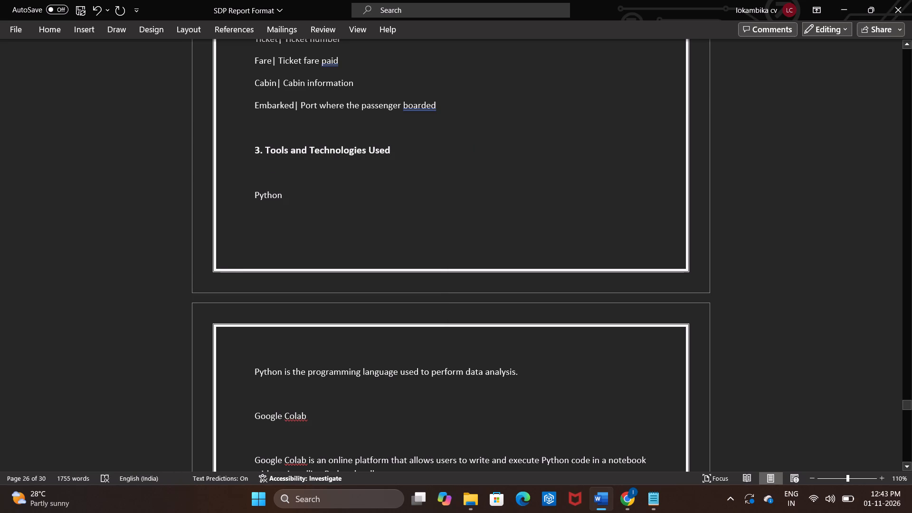
Delete the blank line between the "Python" subheading and its description.
click(252, 372)
key(BackSpace)
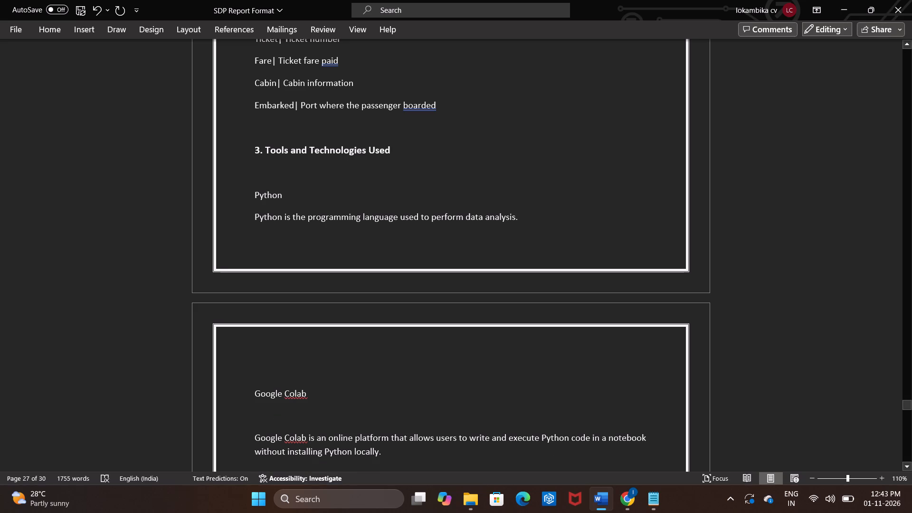
Make the "Python" subheading under Tools and Technologies Used bold.
drag(248, 195, 305, 198)
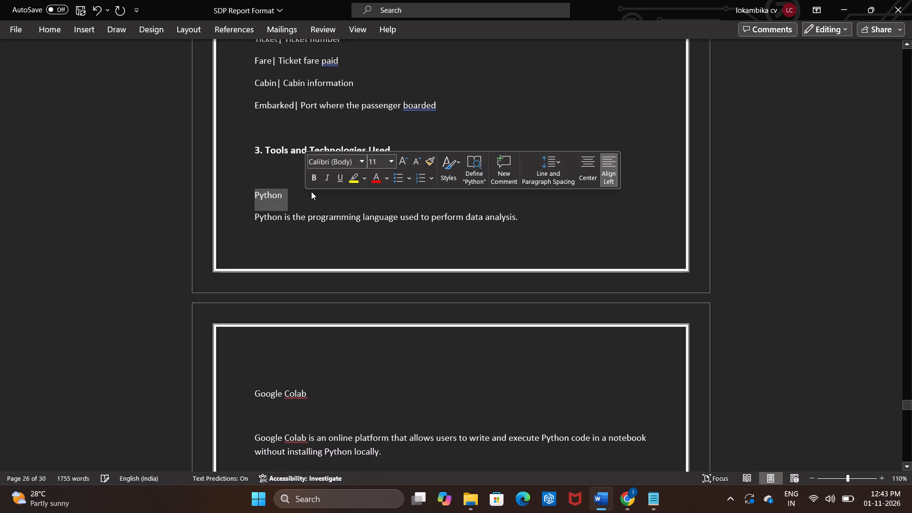
click(312, 186)
click(313, 181)
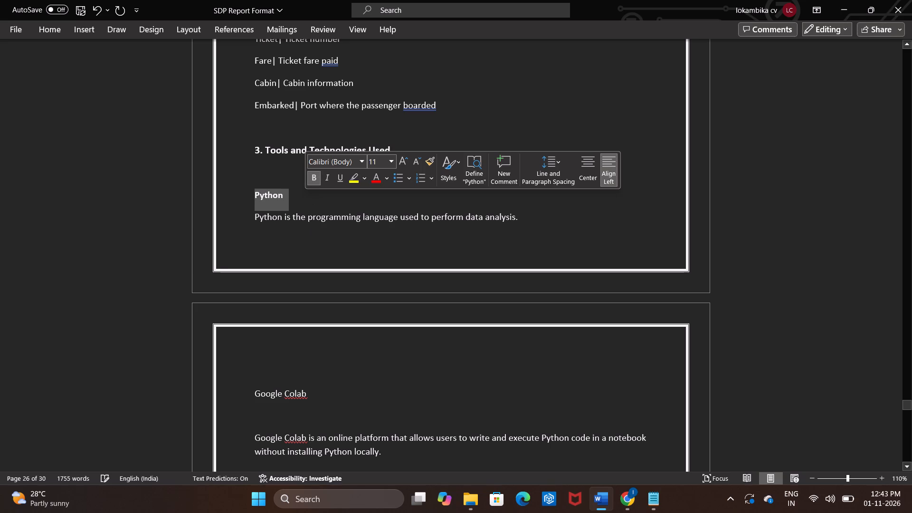
click(268, 371)
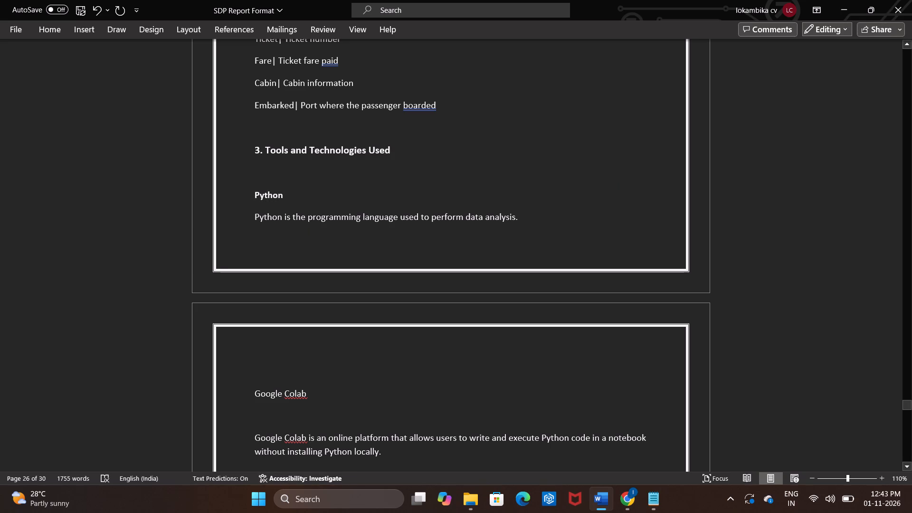
Delete the blank line between the "Google Colab" subheading and its description.
click(252, 439)
key(BackSpace)
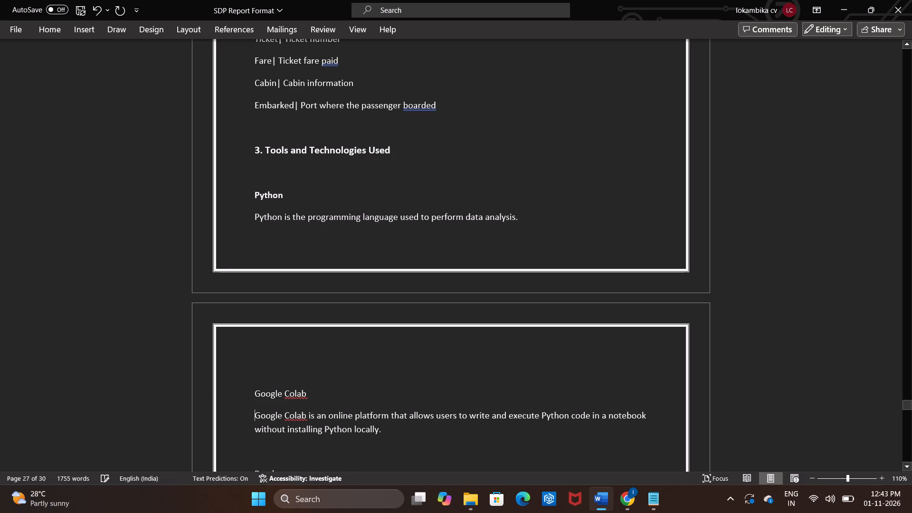
Make the "Google Colab" subheading bold.
drag(254, 396, 316, 395)
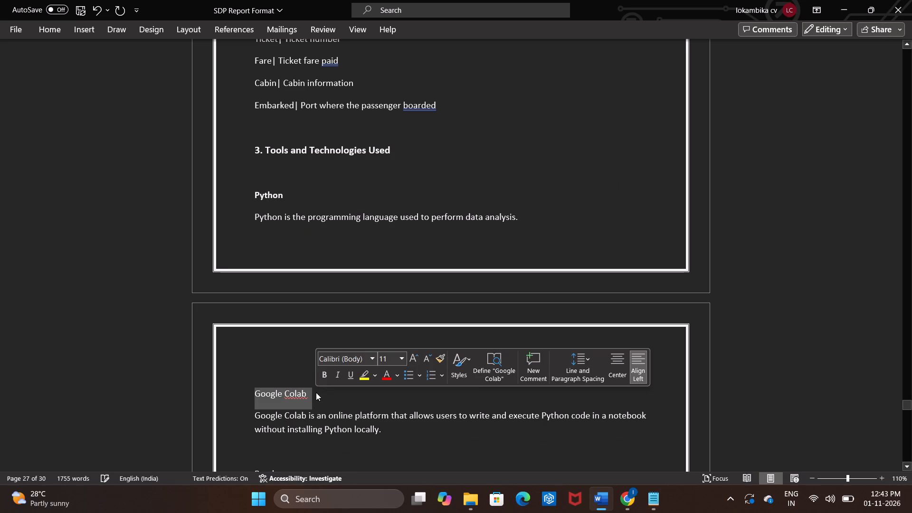
click(317, 374)
click(321, 374)
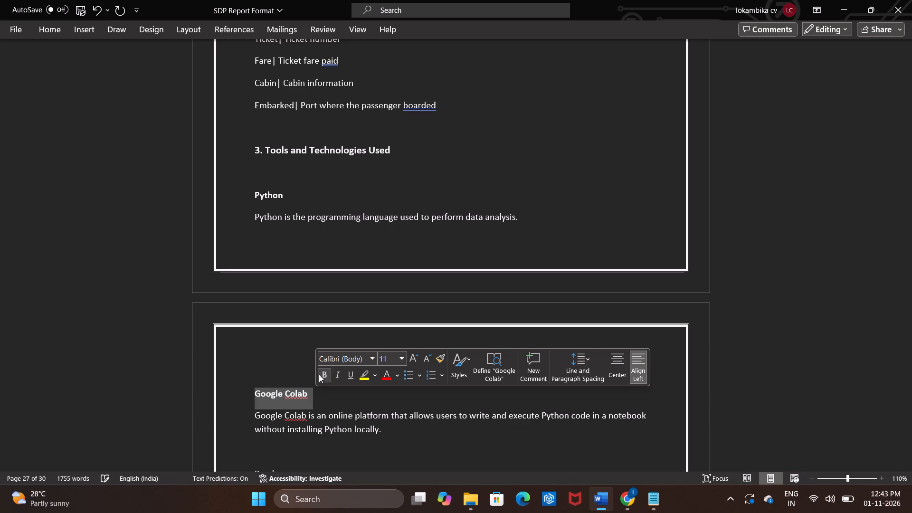
Make the "Pandas" subheading bold, including the blank lines directly around it.
scroll(271, 389, down, 5)
drag(252, 310, 251, 310)
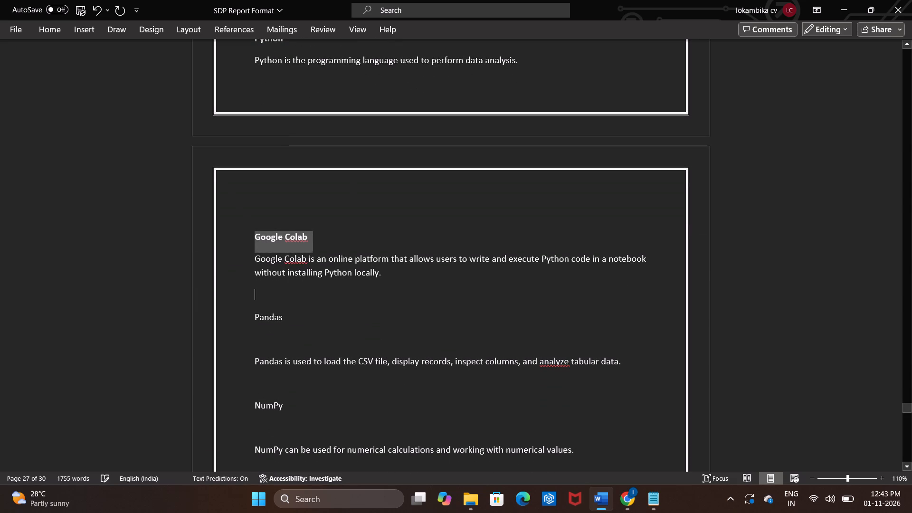
drag(251, 310, 307, 336)
click(317, 318)
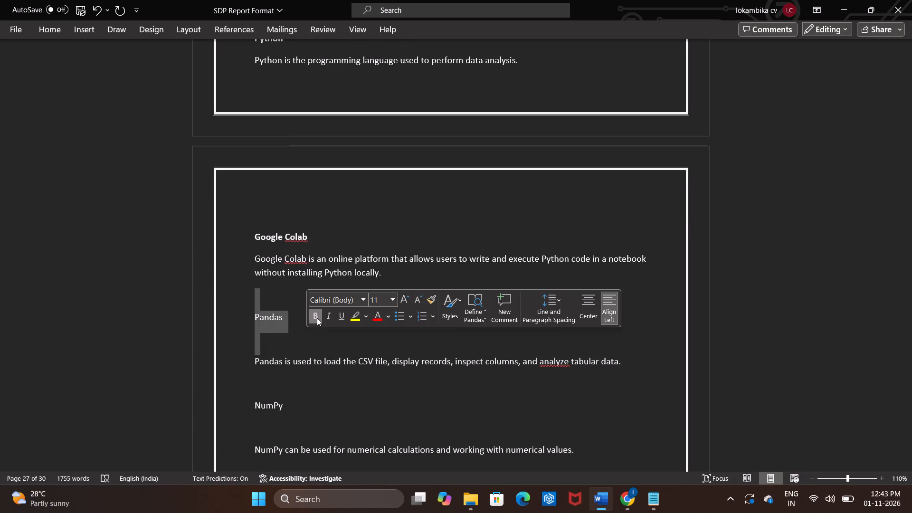
Delete the blank line between the "Pandas" subheading and its description, keeping the description on its own line.
click(254, 357)
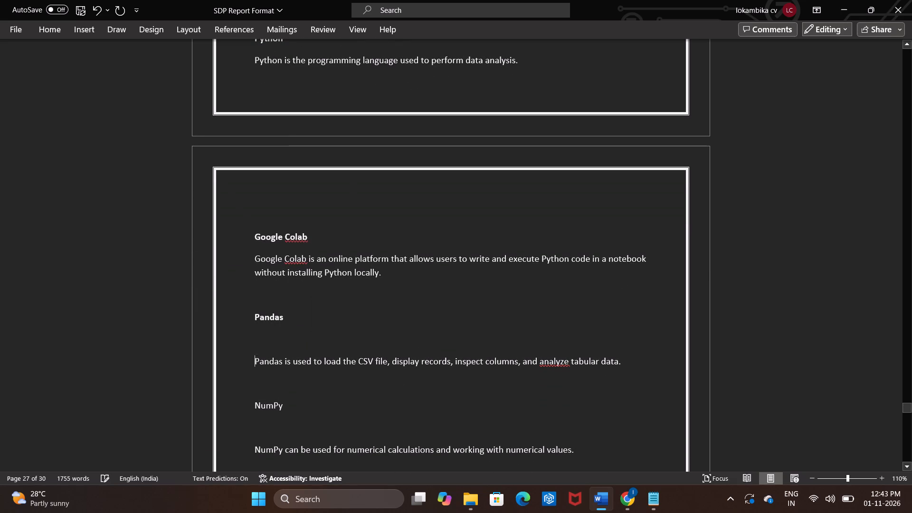
key(BackSpace)
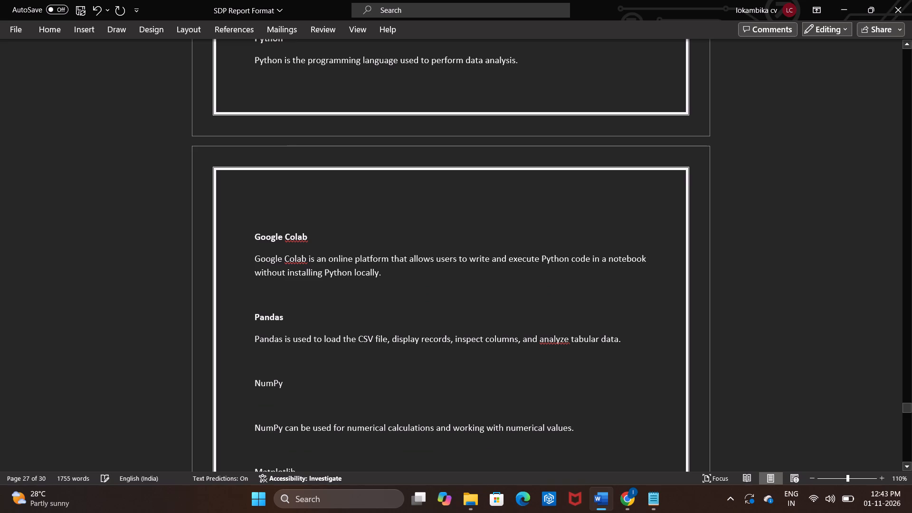
key(BackSpace)
key(Return)
Make the "NumPy" subheading bold.
drag(251, 383, 305, 384)
click(314, 366)
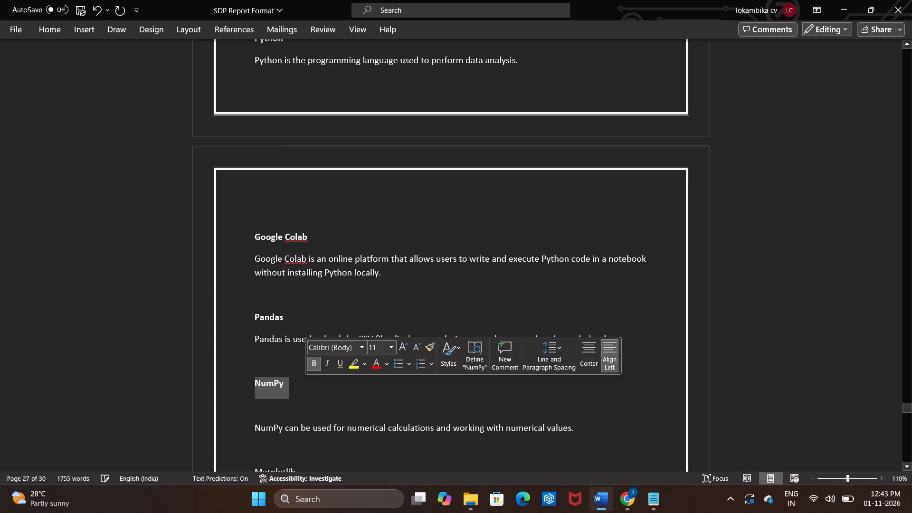
Delete the blank line between the "NumPy" subheading and its description.
click(252, 426)
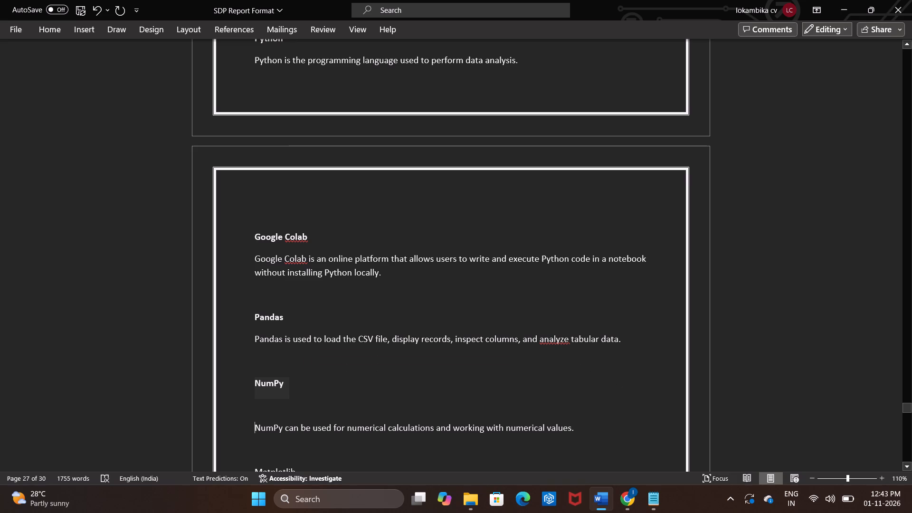
key(BackSpace)
Make the "Matplotlib" subheading bold and delete the blank lines directly above and below it.
scroll(281, 406, down, 7)
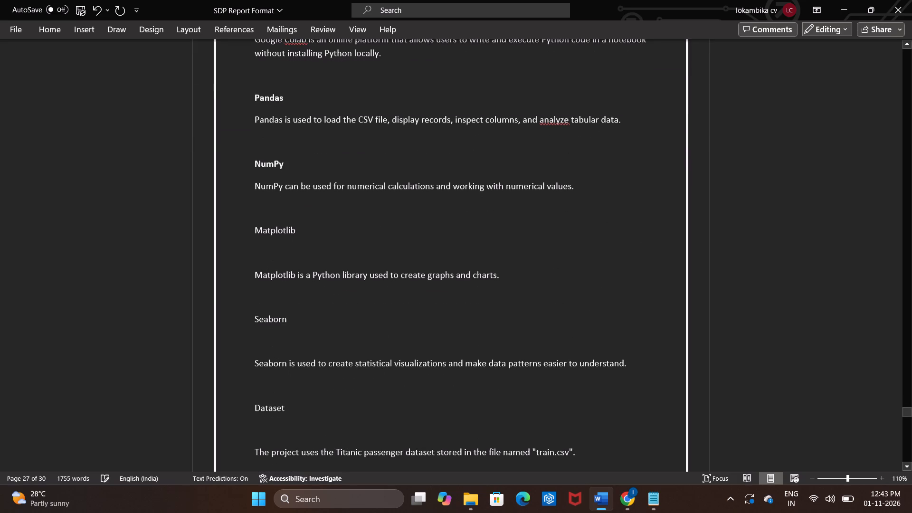
click(255, 232)
key(BackSpace)
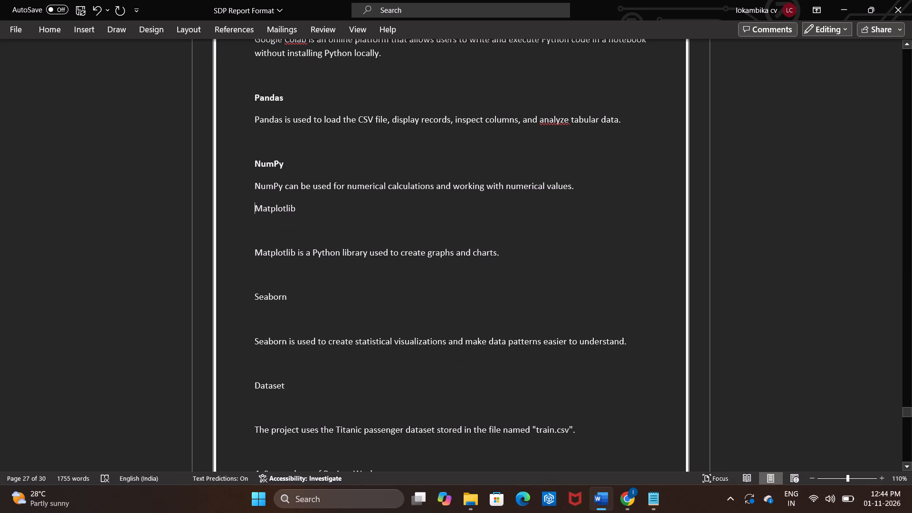
drag(252, 212, 333, 210)
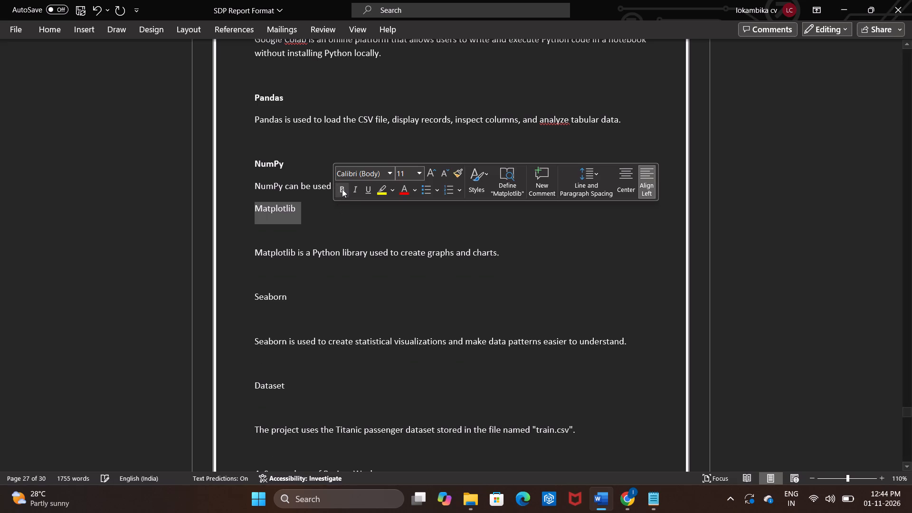
click(342, 189)
click(255, 249)
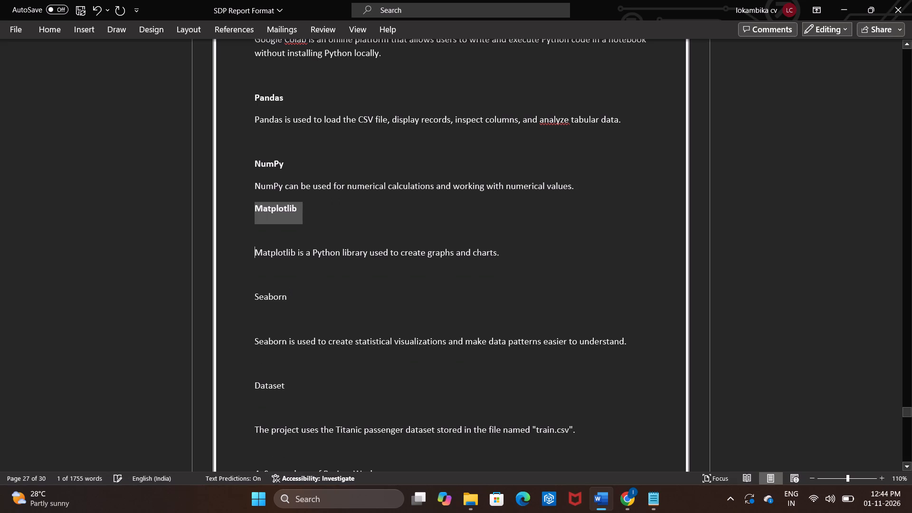
key(BackSpace)
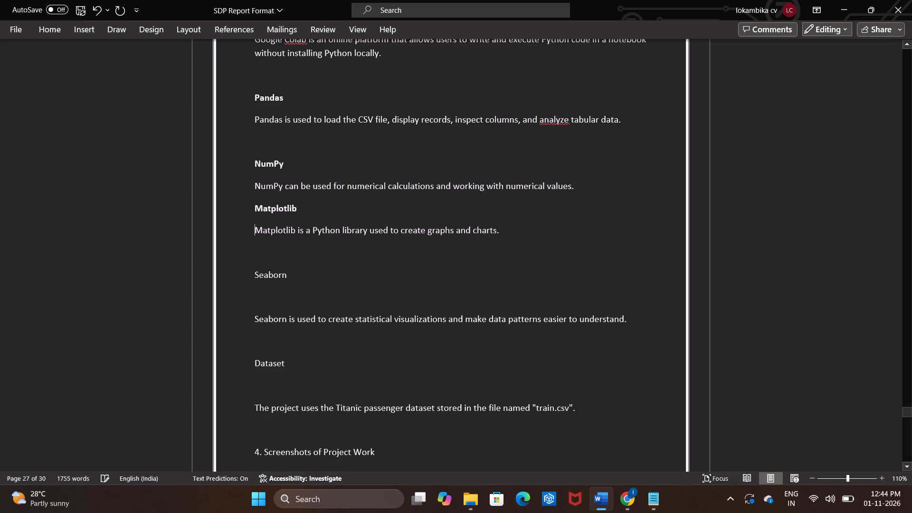
Make the "Seaborn" subheading bold and delete the blank lines above and below it, keeping its description text intact.
drag(248, 273, 297, 281)
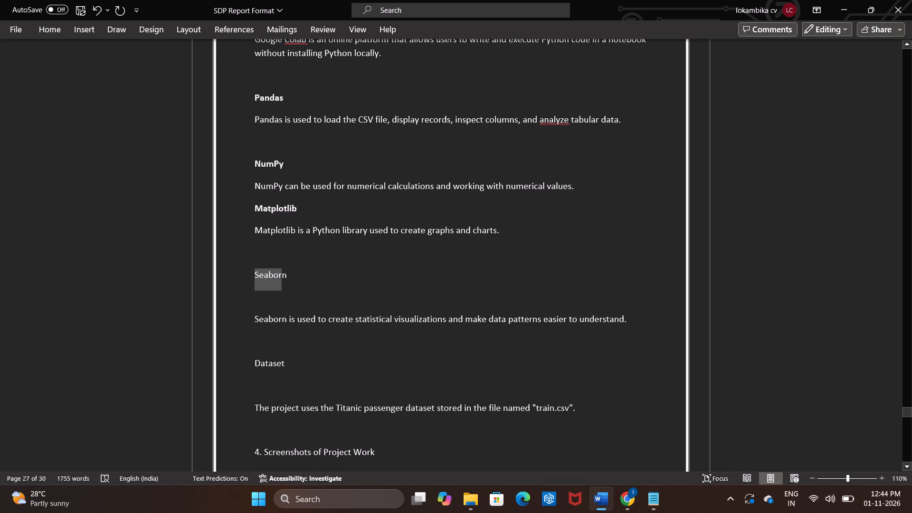
drag(297, 281, 317, 282)
click(323, 264)
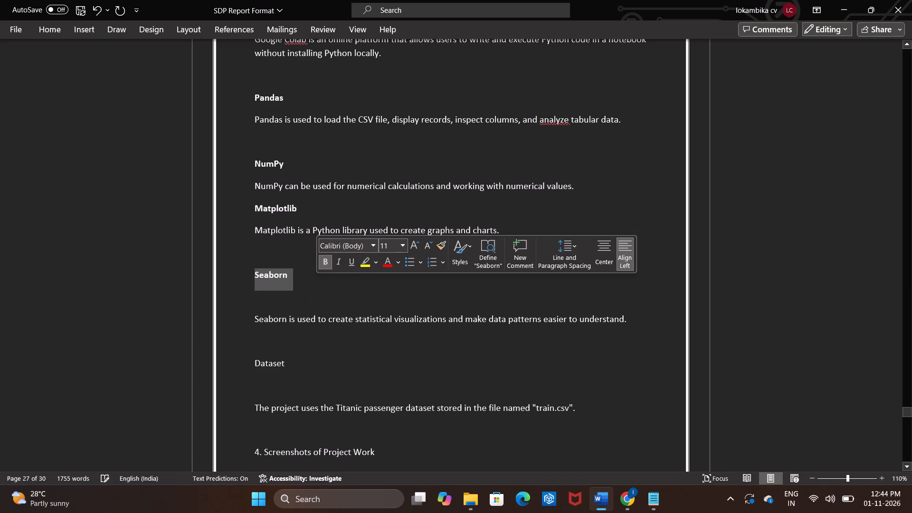
click(252, 279)
click(253, 276)
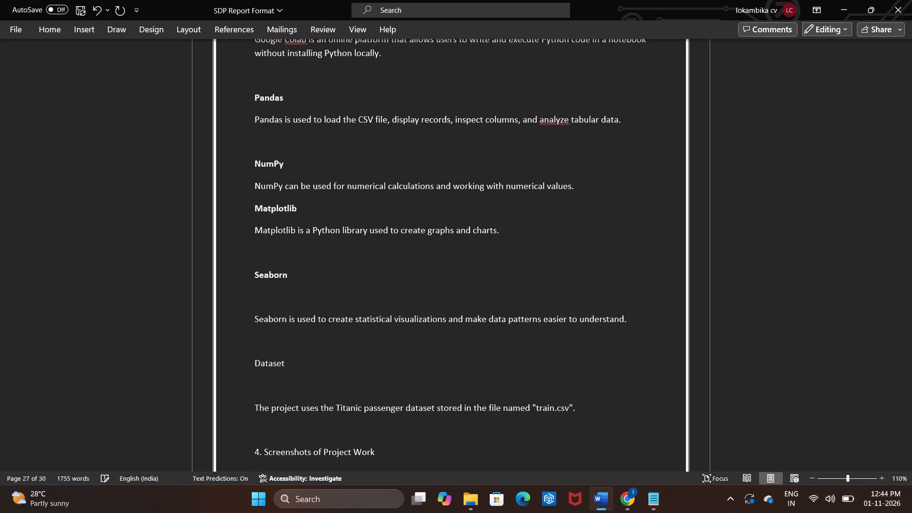
key(BackSpace)
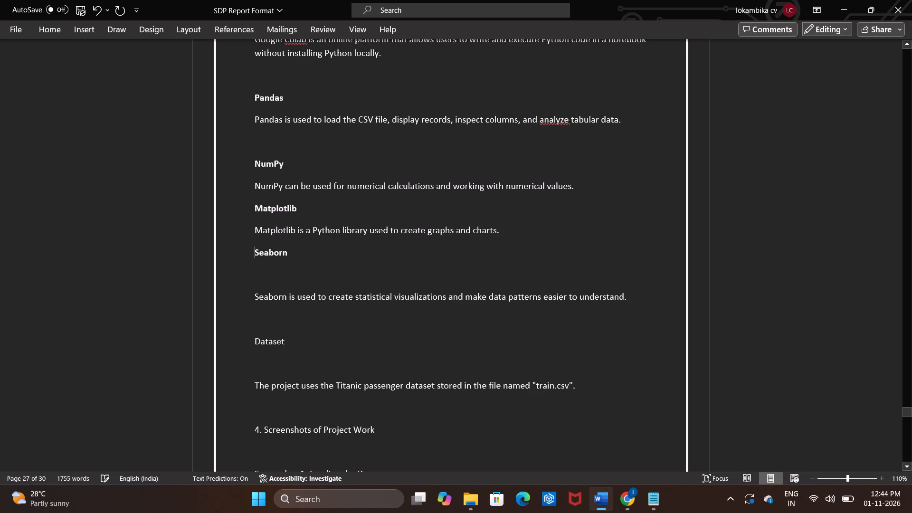
click(258, 292)
key(BackSpace)
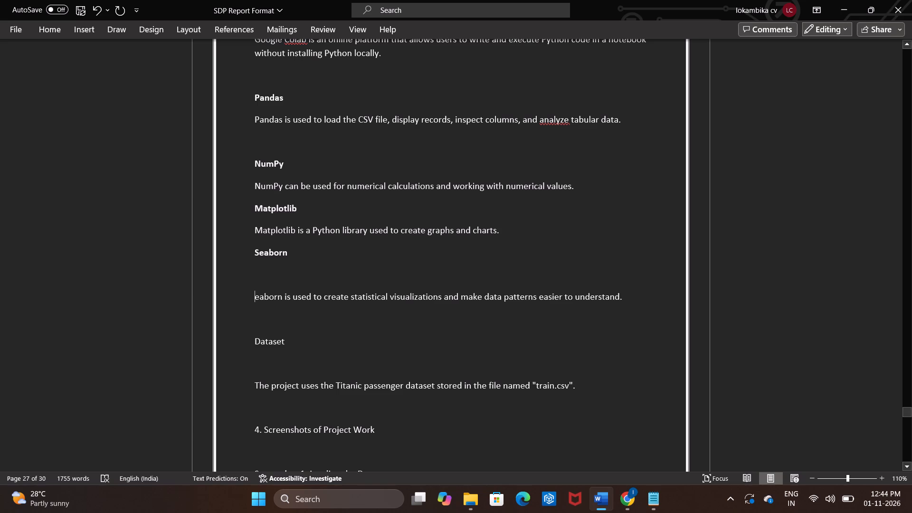
key(shift+s)
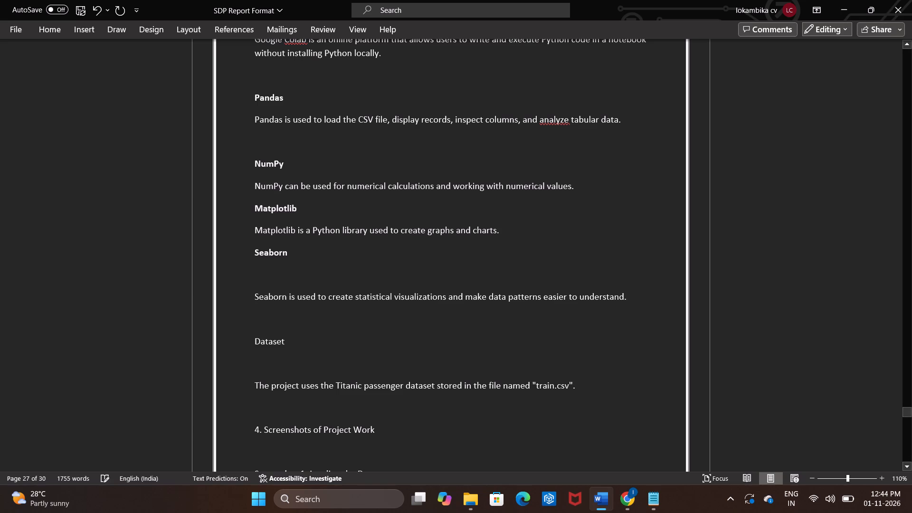
click(250, 299)
key(BackSpace)
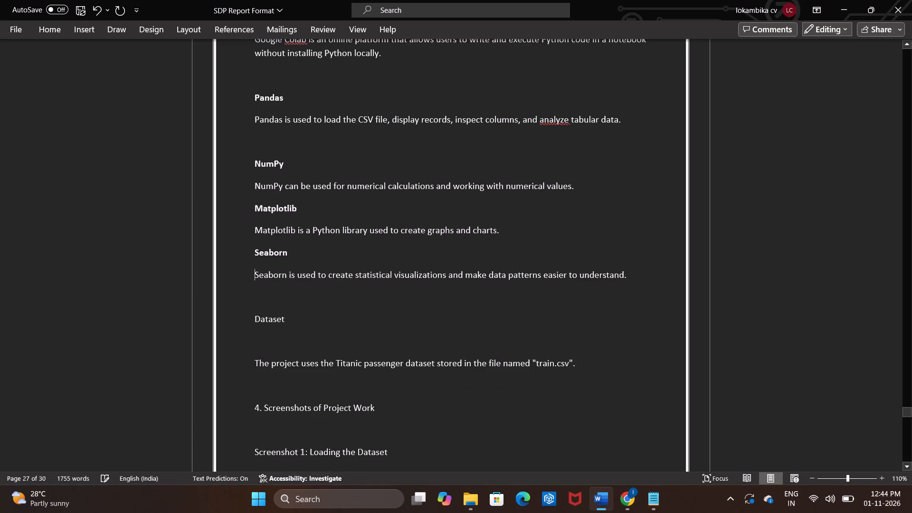
Replace the "Dataset" subheading with "Datasets" on the line directly below the Seaborn description.
drag(253, 322, 325, 322)
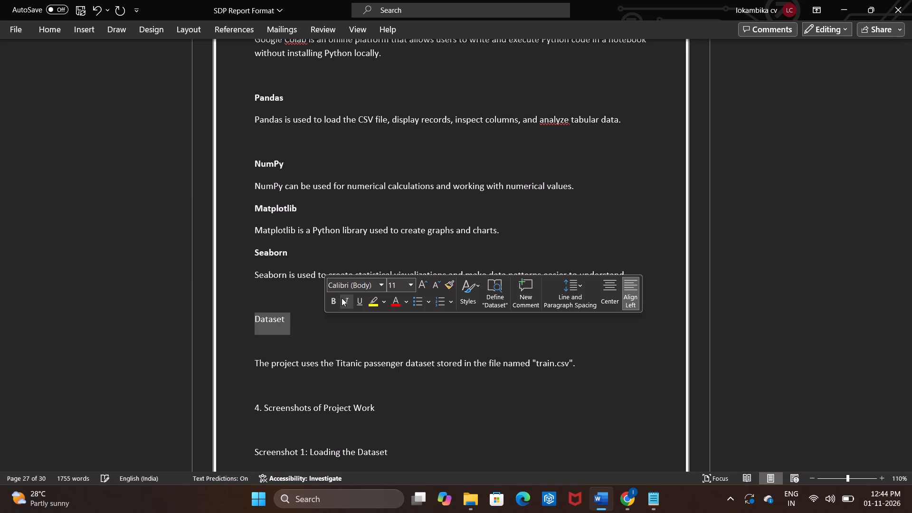
click(329, 304)
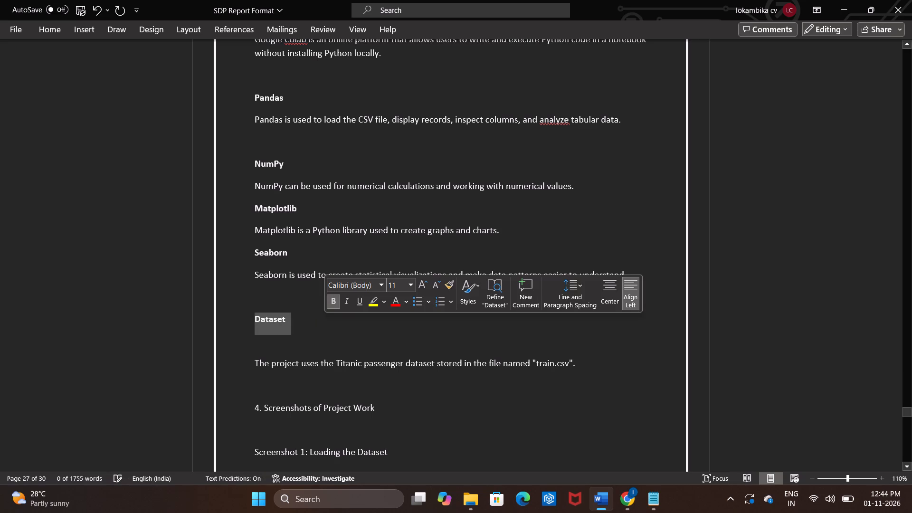
key(BackSpace)
click(256, 301)
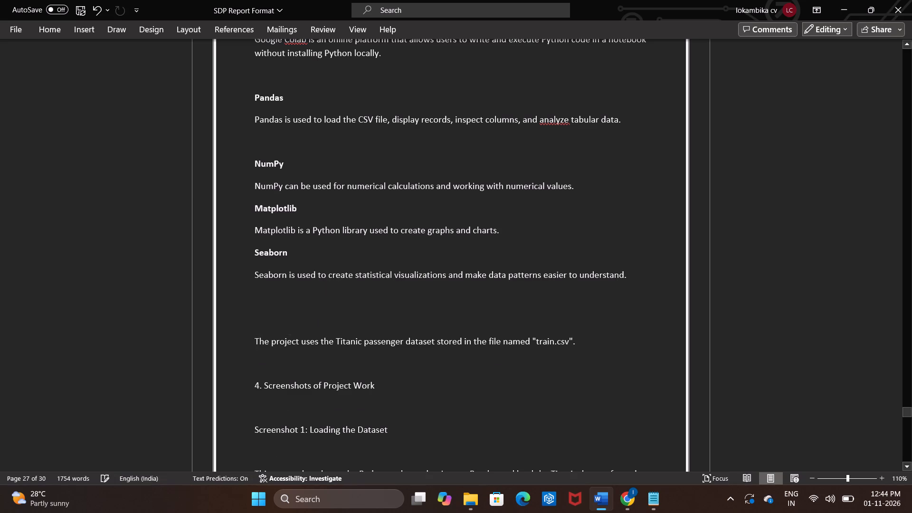
text(Dataset)
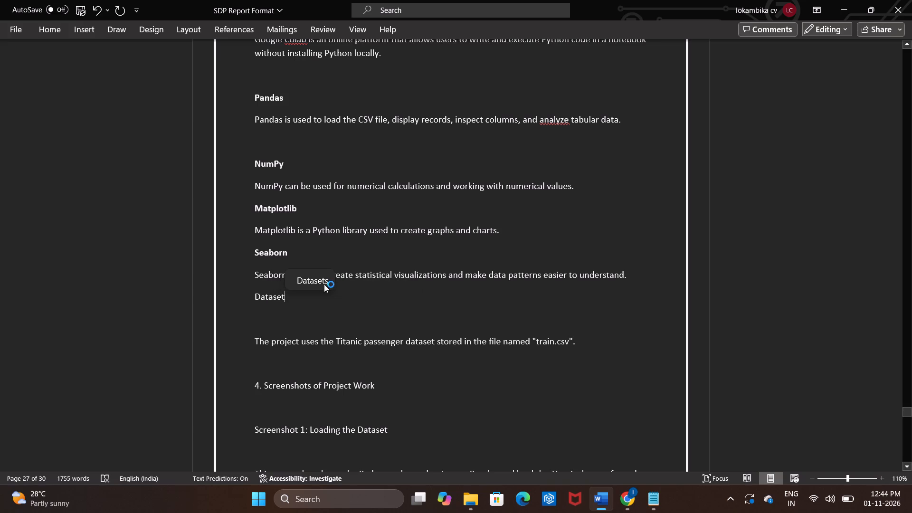
click(323, 283)
Format the "Datasets" subheading as bold 12 pt and delete the blank line between it and its description.
drag(253, 297, 324, 300)
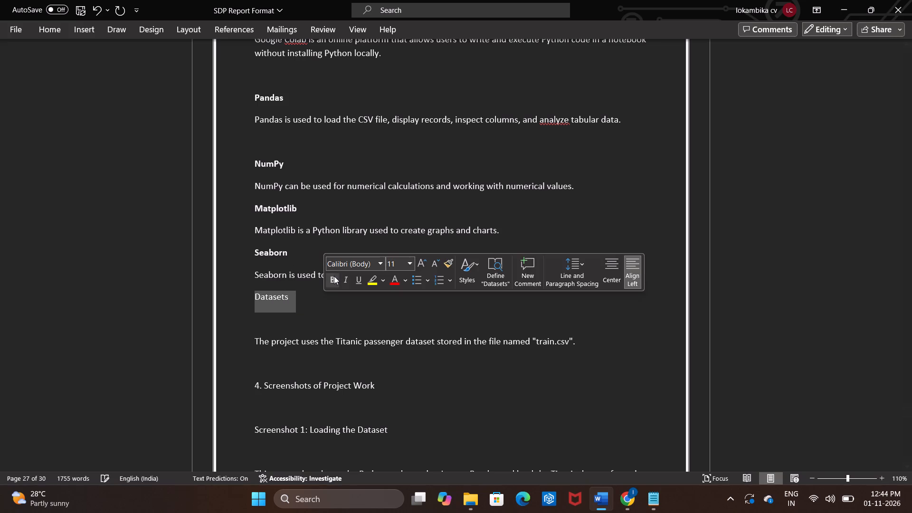
click(331, 280)
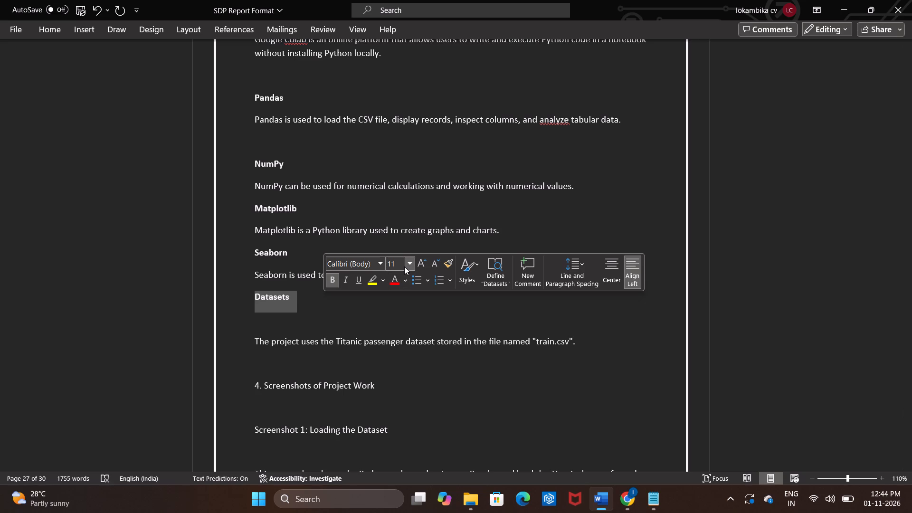
click(404, 266)
click(409, 263)
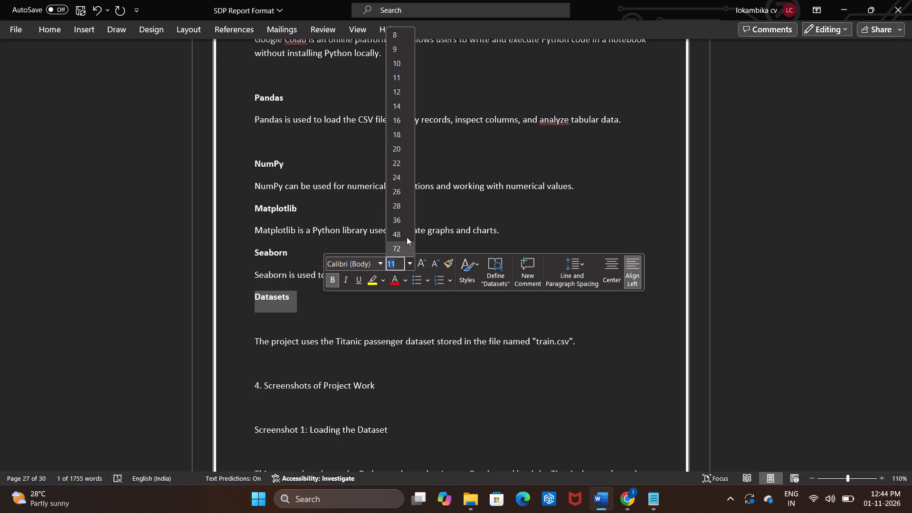
click(408, 92)
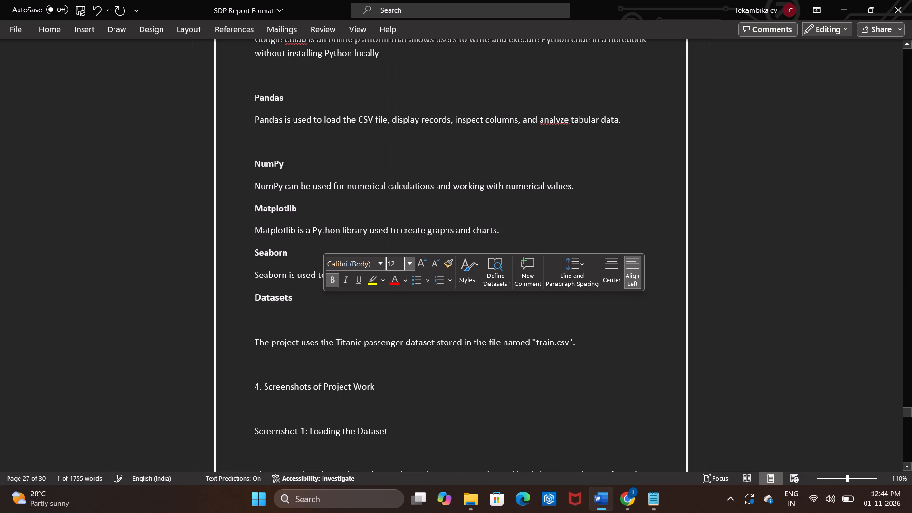
click(255, 342)
key(BackSpace)
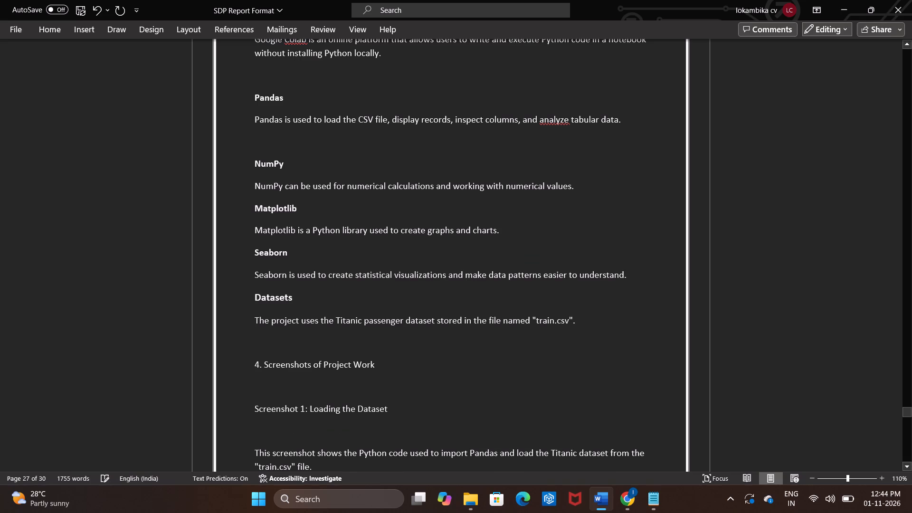
Format the "4. Screenshots of Project Work" heading as bold 14 pt and delete the blank line beneath it.
drag(250, 365, 449, 370)
click(456, 345)
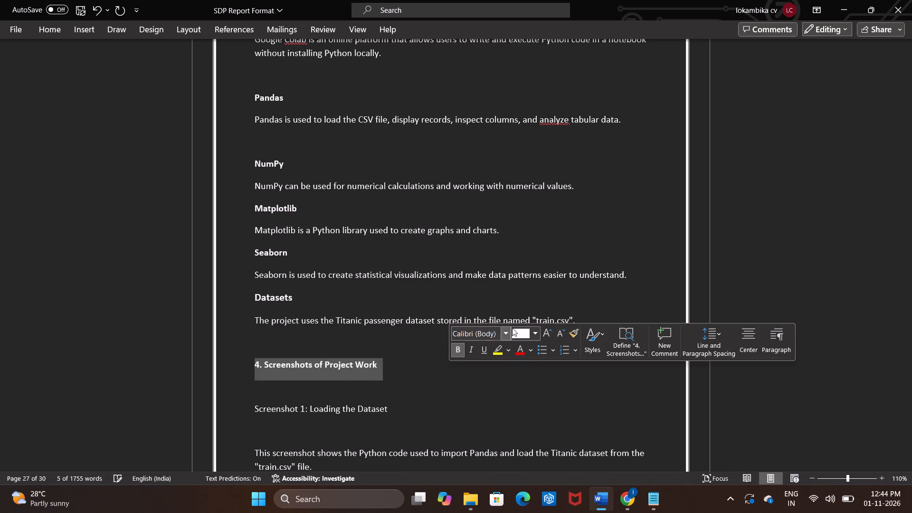
click(536, 331)
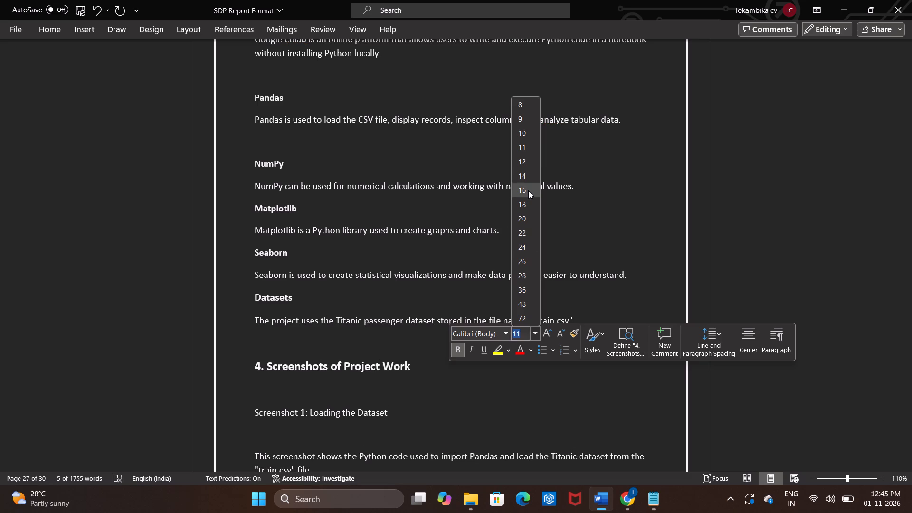
click(530, 180)
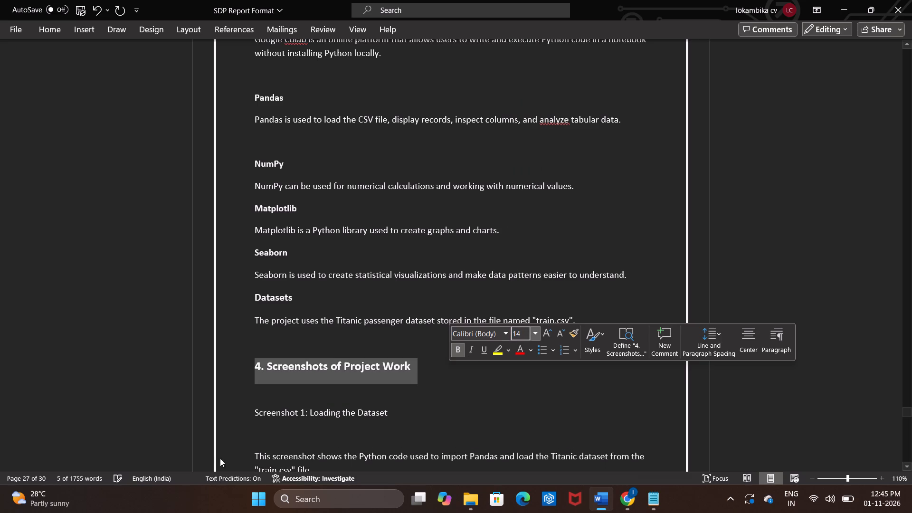
click(252, 411)
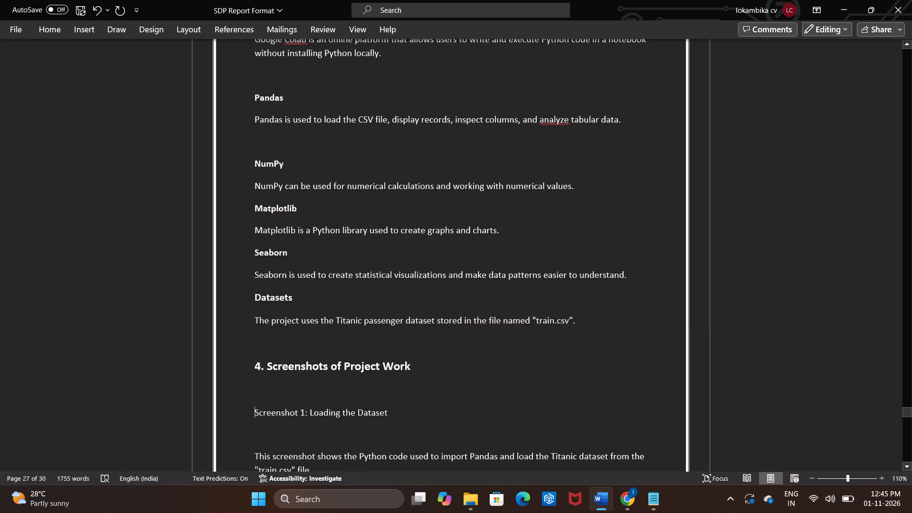
key(BackSpace)
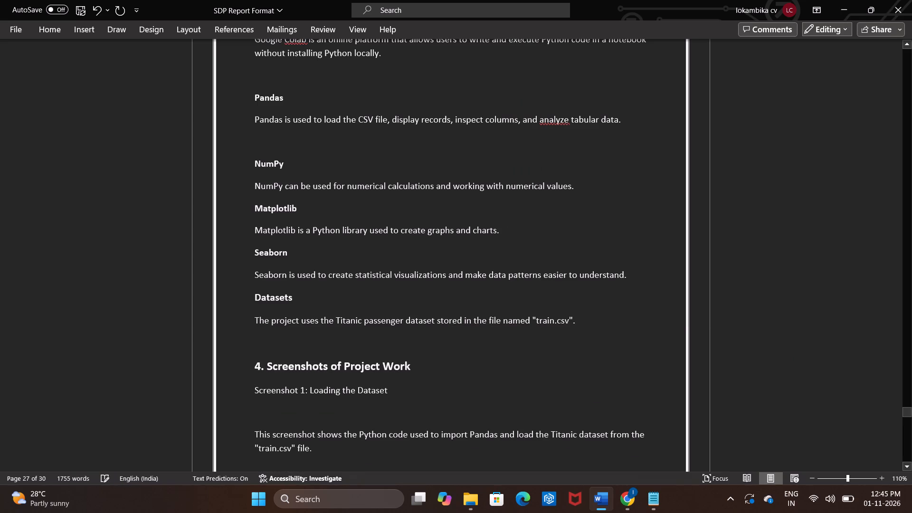
Delete the blank lines above the "NumPy" and "Pandas" subheadings.
click(251, 164)
key(BackSpace)
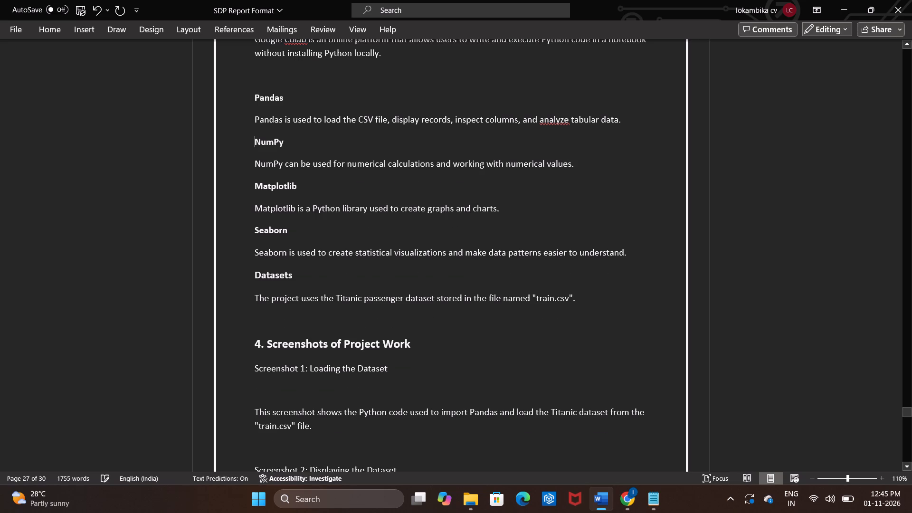
scroll(269, 178, down, 2)
scroll(268, 180, up, 7)
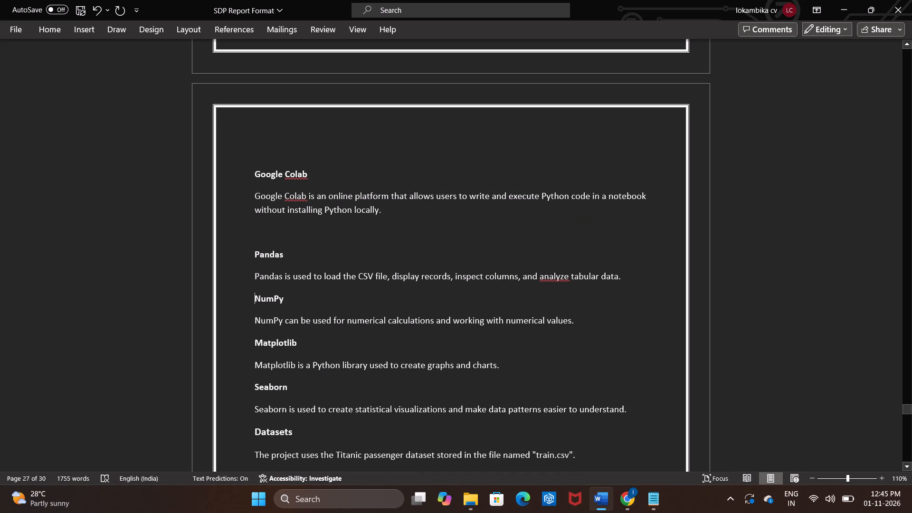
click(250, 252)
key(BackSpace)
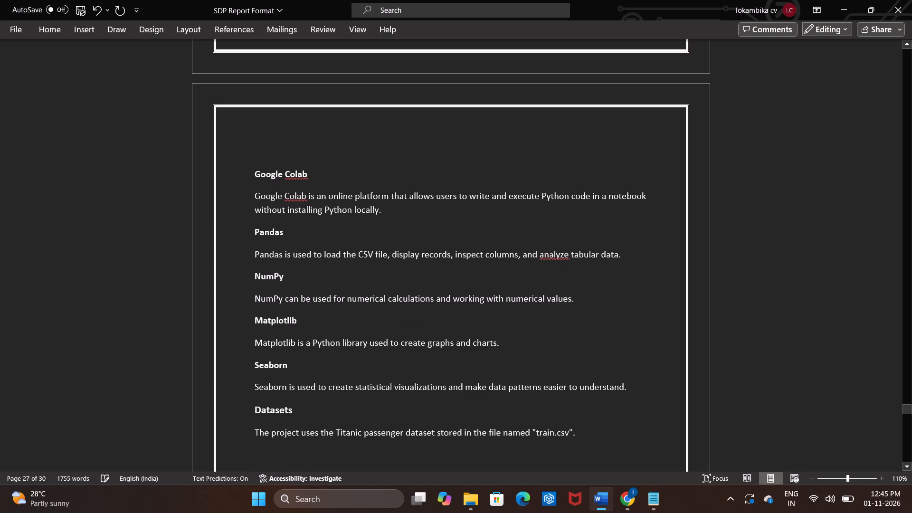
Set the "Google Colab" subheading's font size to 11 pt.
drag(249, 169, 361, 183)
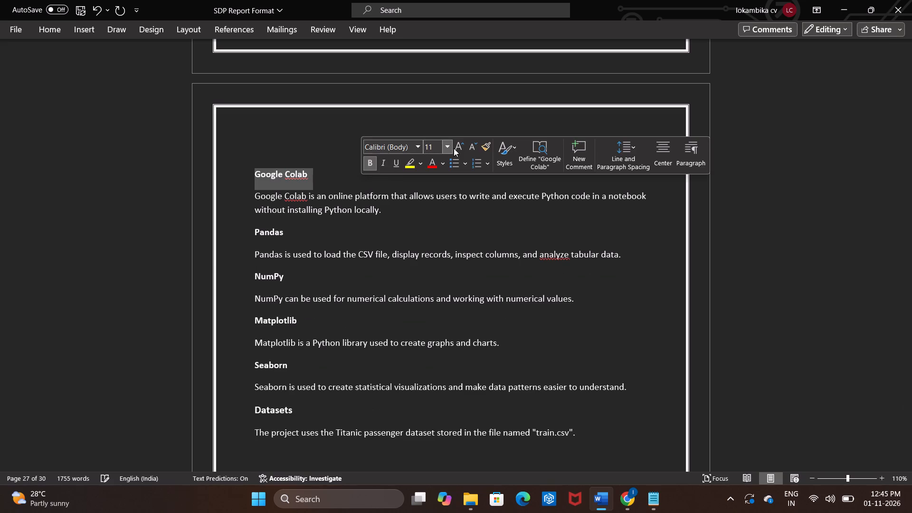
click(451, 149)
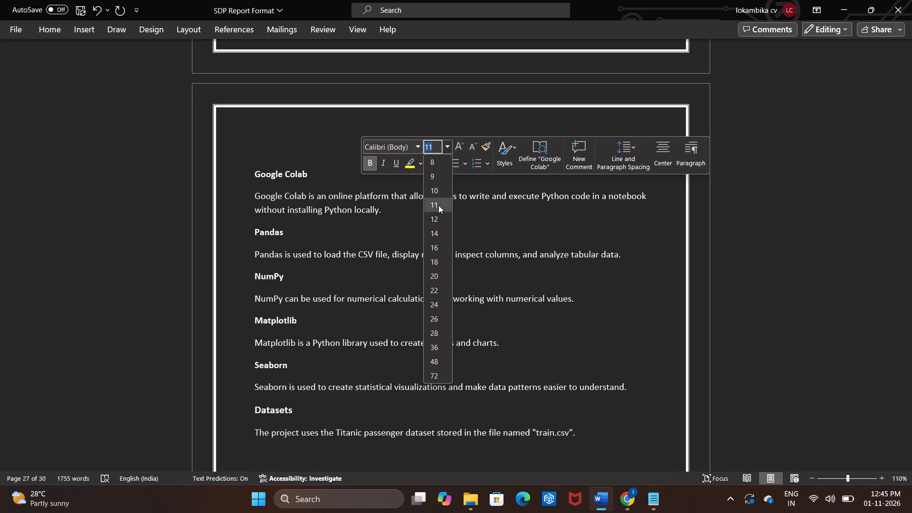
click(438, 205)
click(373, 227)
Format the "5. Learning Outcomes" heading as bold 14 pt.
scroll(375, 226, down, 3)
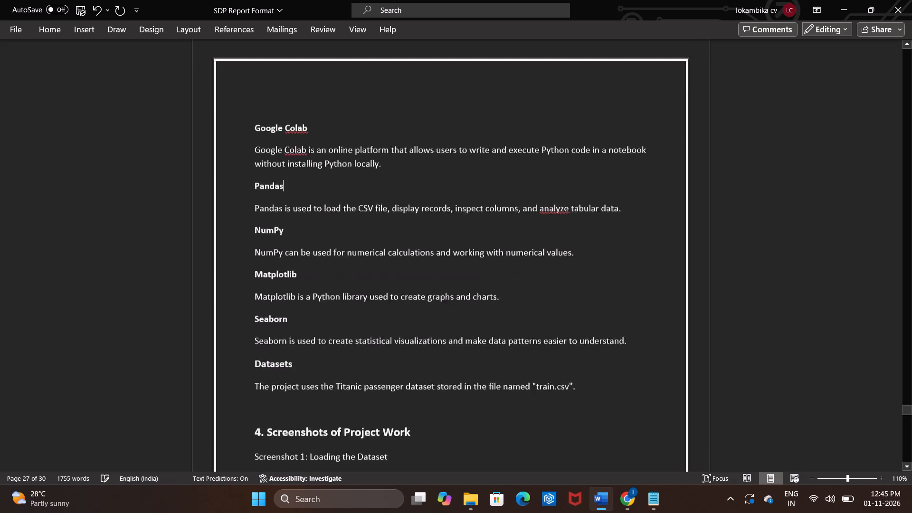
scroll(376, 234, down, 9)
scroll(376, 230, up, 3)
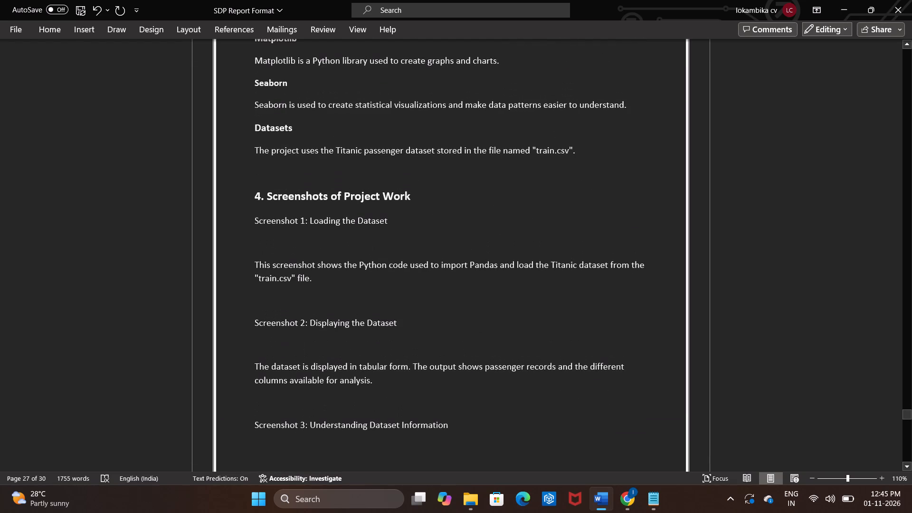
scroll(317, 261, down, 12)
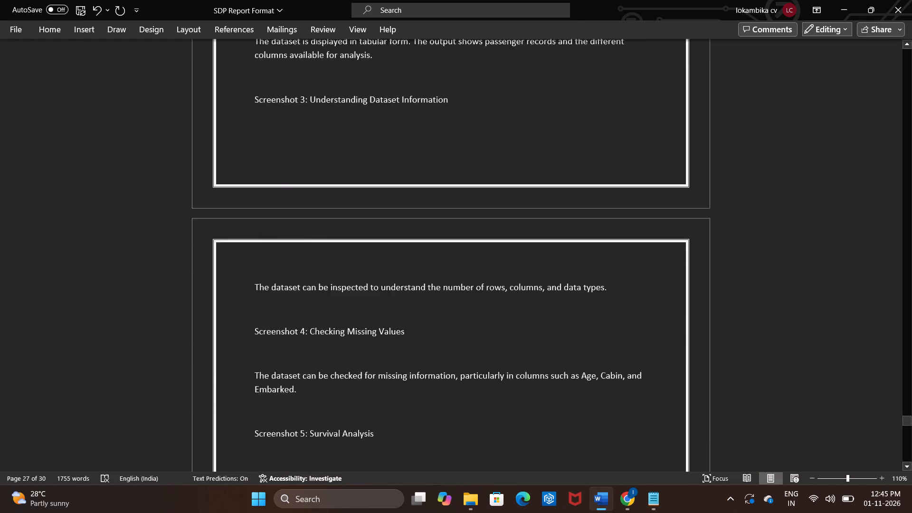
scroll(337, 235, down, 9)
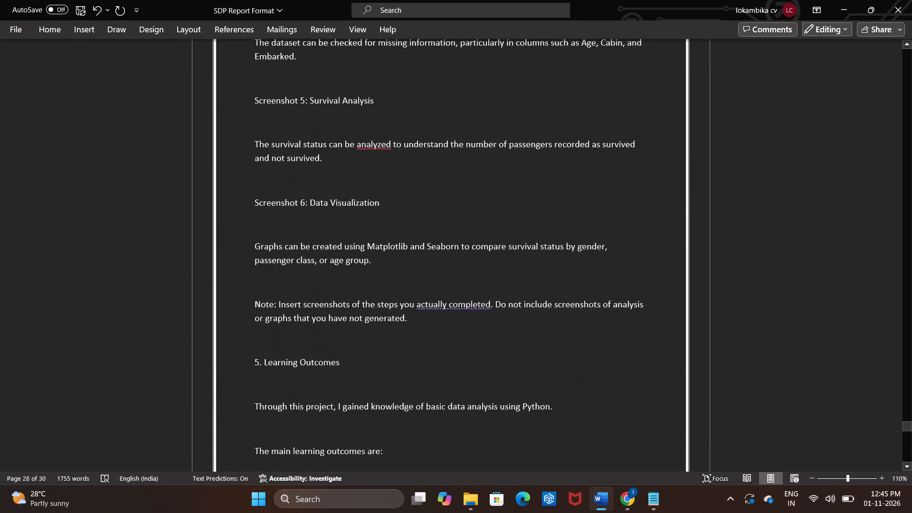
scroll(339, 235, down, 3)
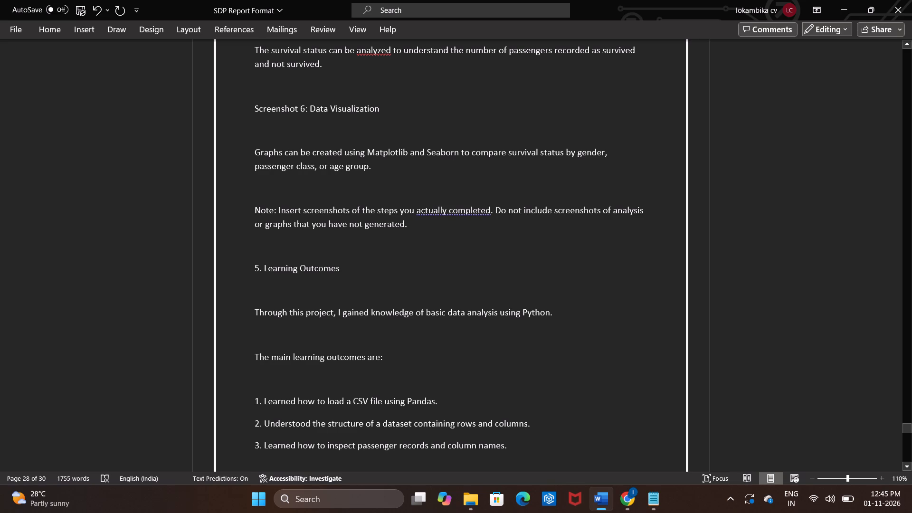
drag(252, 270, 397, 270)
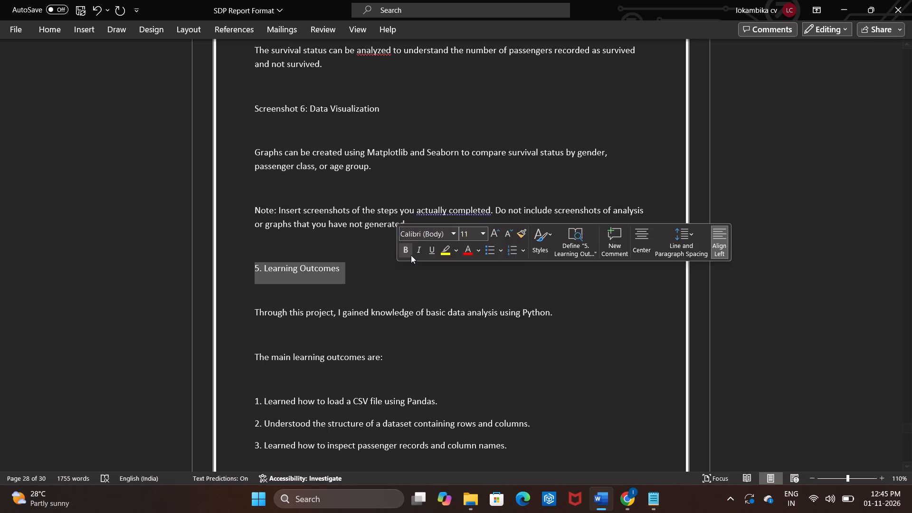
click(409, 255)
click(407, 254)
click(407, 254)
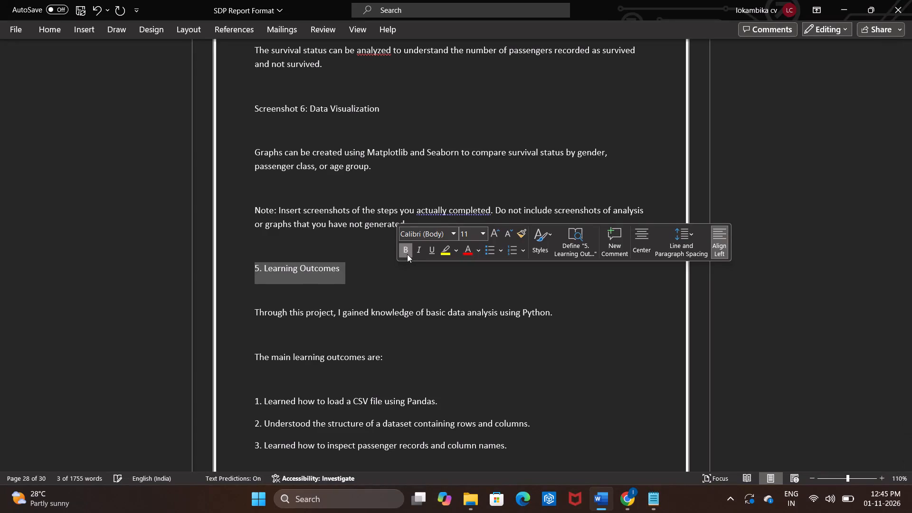
click(484, 234)
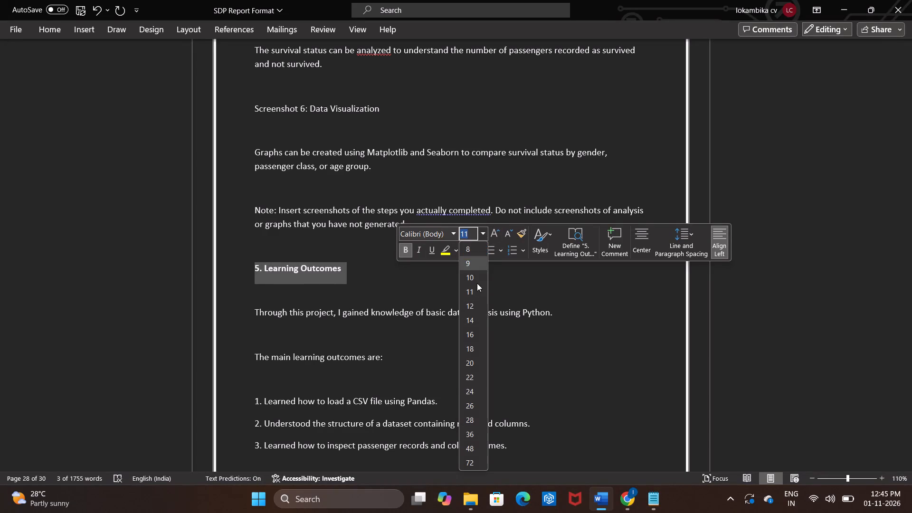
click(478, 316)
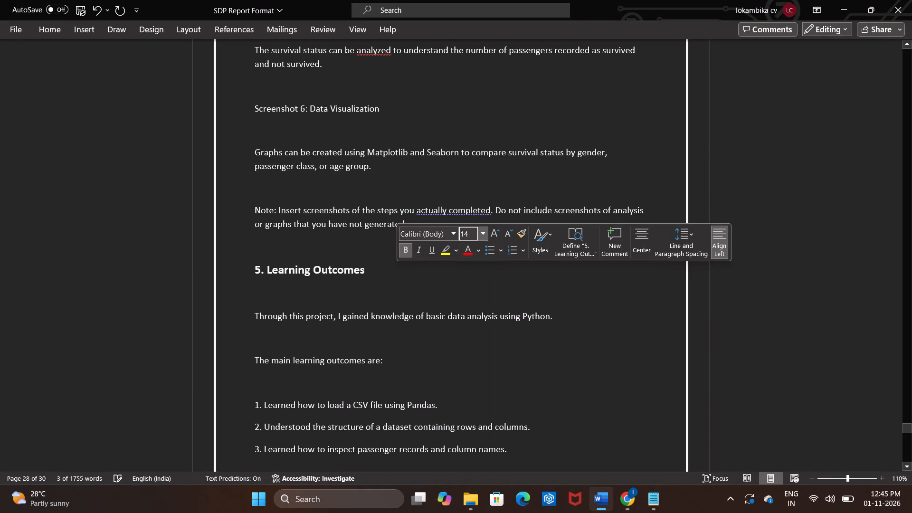
Delete the blank lines beneath the "5. Learning Outcomes" heading and above and below "The main learning outcomes are:".
click(254, 316)
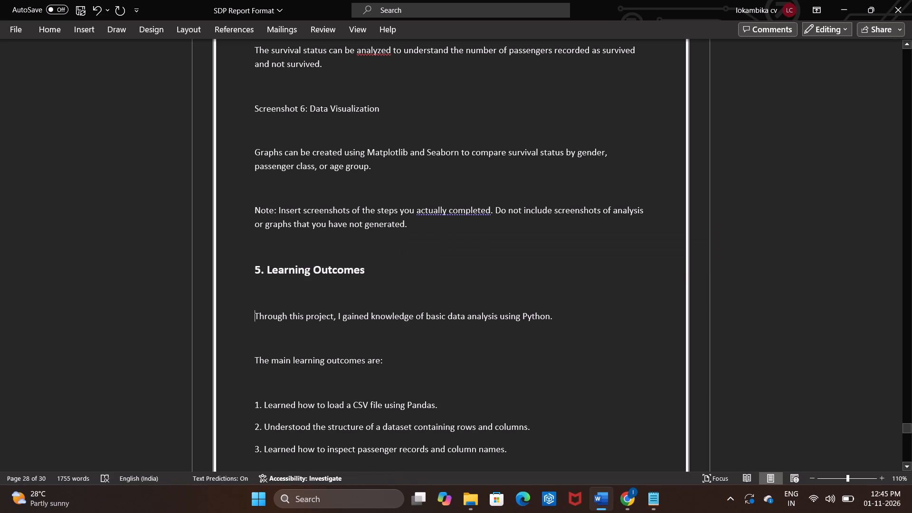
key(BackSpace)
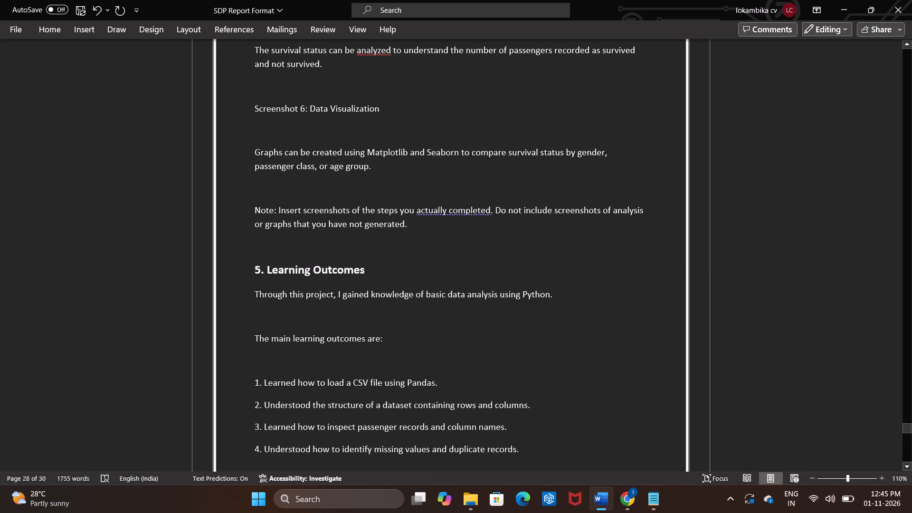
click(254, 342)
key(BackSpace)
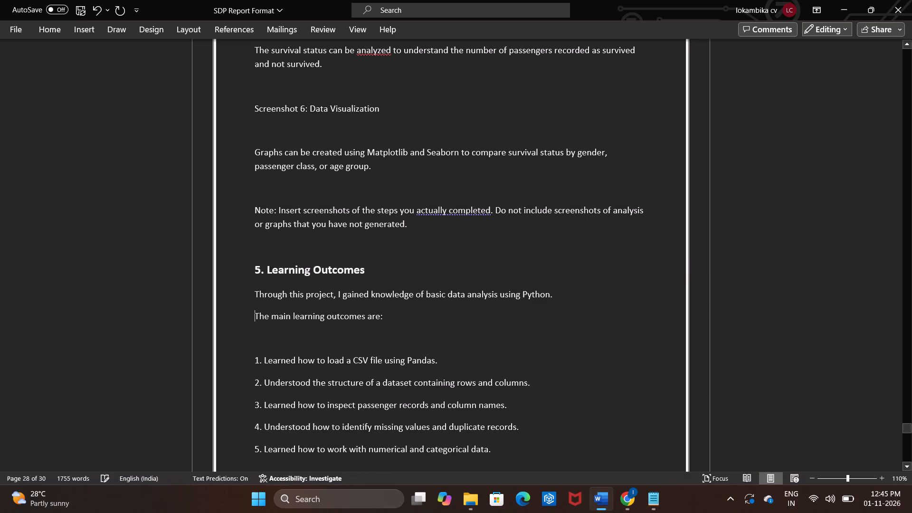
click(254, 361)
key(BackSpace)
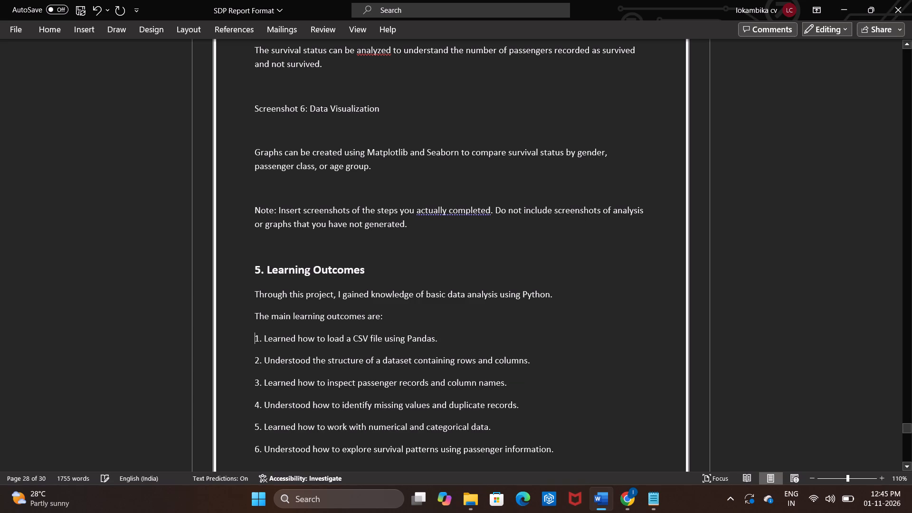
Format the "6. Conclusion" heading as bold 14 pt.
scroll(235, 334, down, 14)
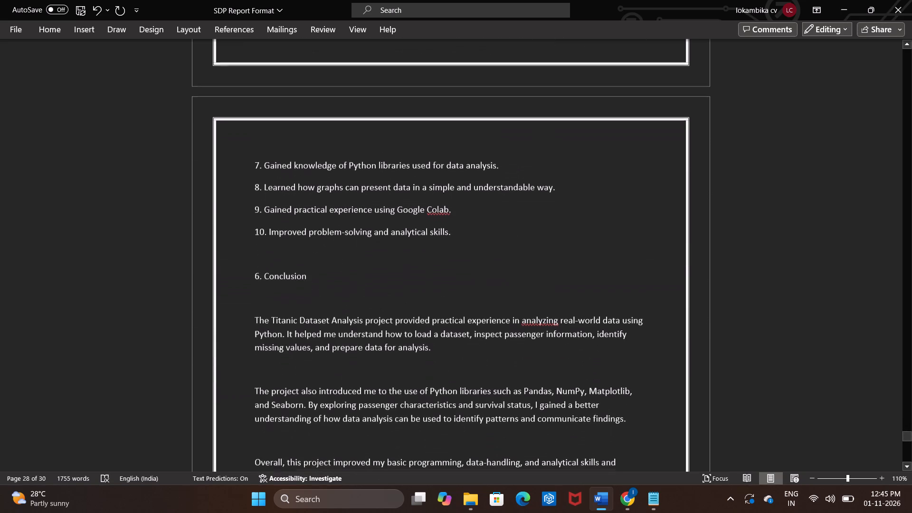
drag(252, 275, 330, 271)
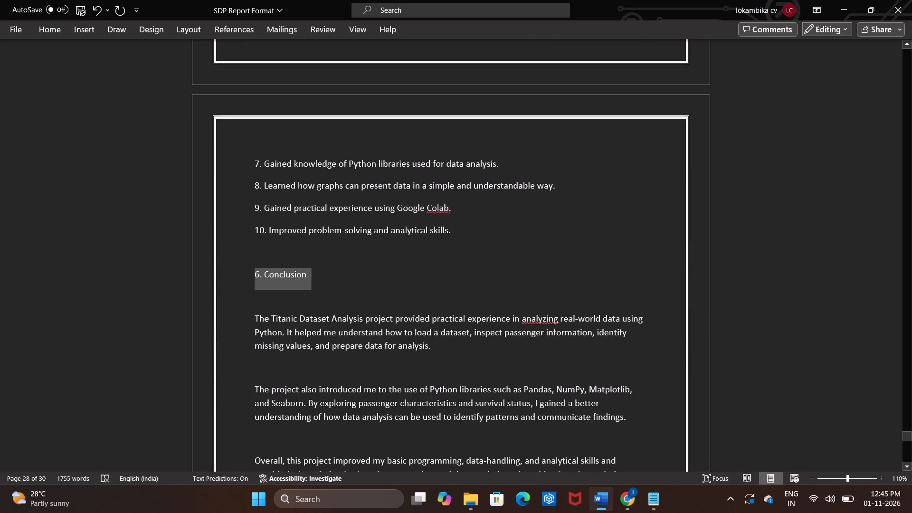
click(339, 257)
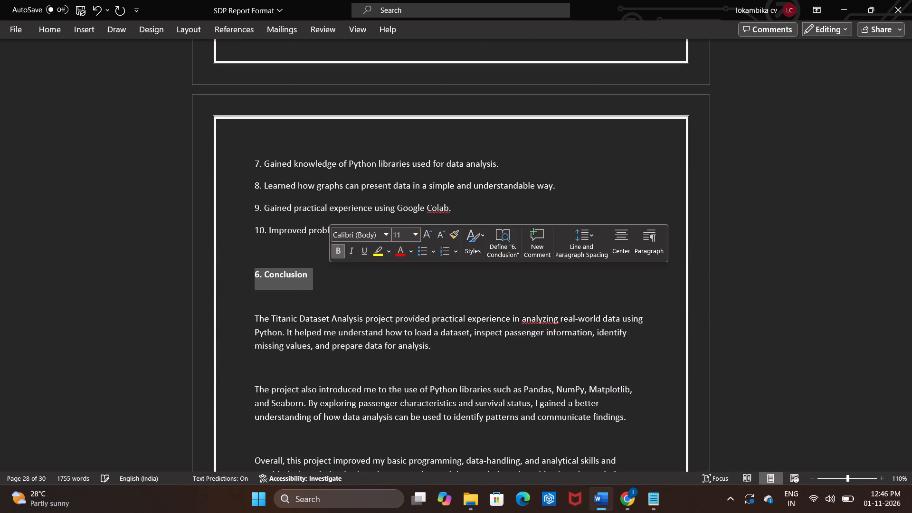
click(411, 237)
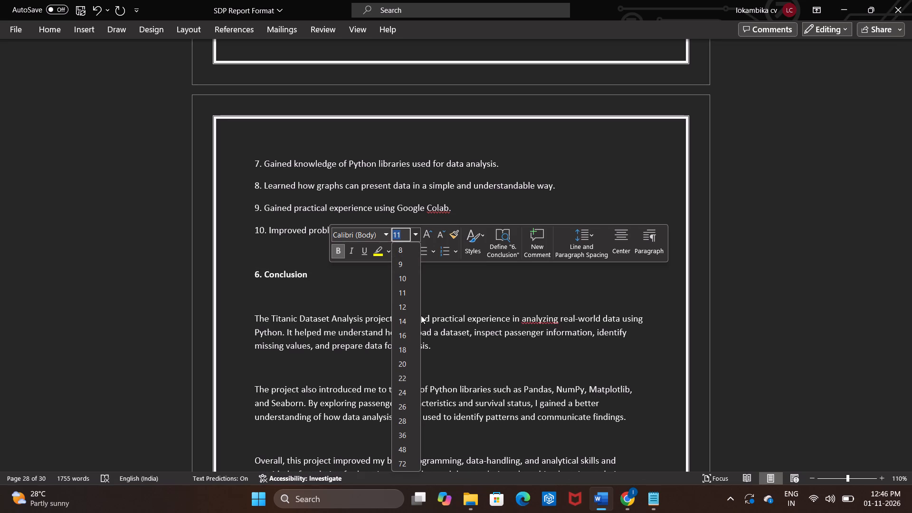
click(413, 323)
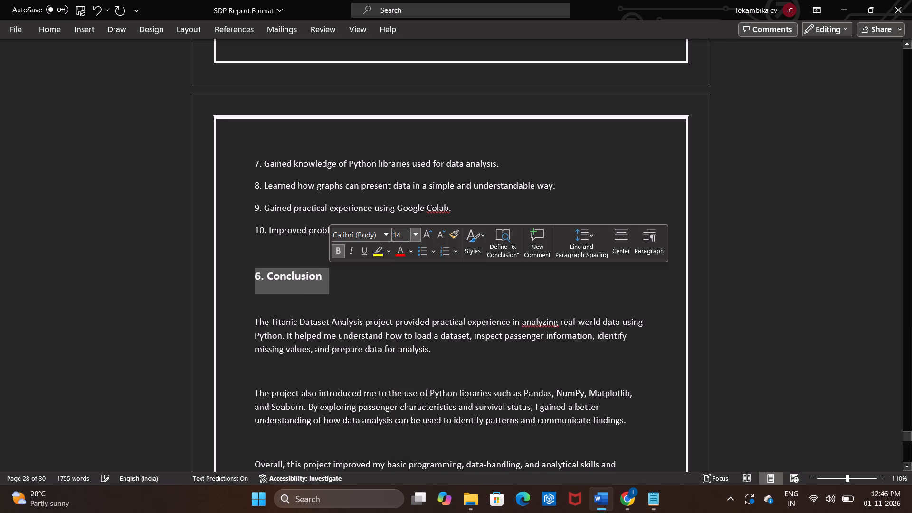
Delete the blank lines beneath the "6. Conclusion" heading and between the three conclusion paragraphs.
click(254, 321)
key(BackSpace)
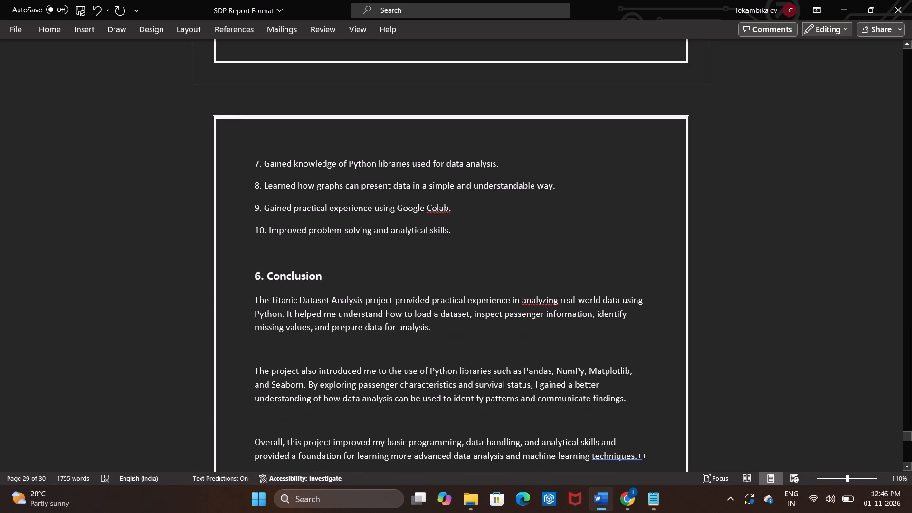
click(254, 369)
key(BackSpace)
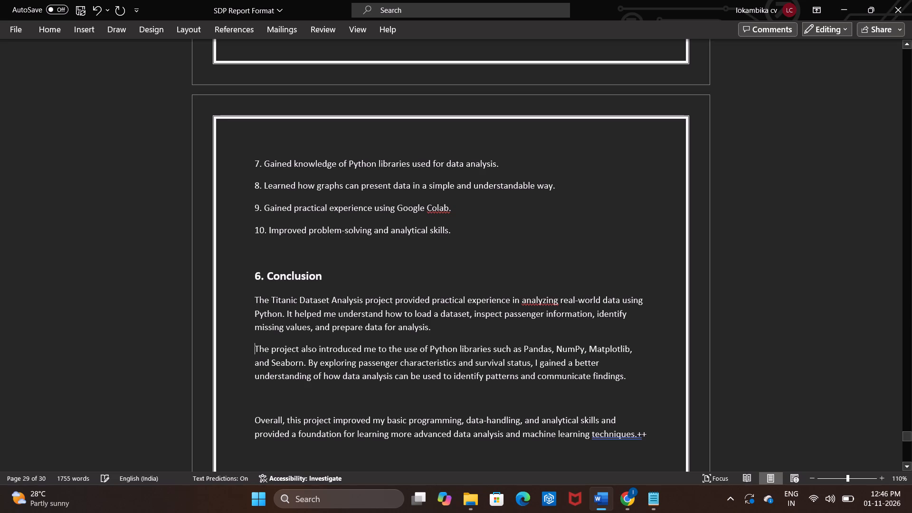
scroll(279, 357, down, 2)
click(254, 357)
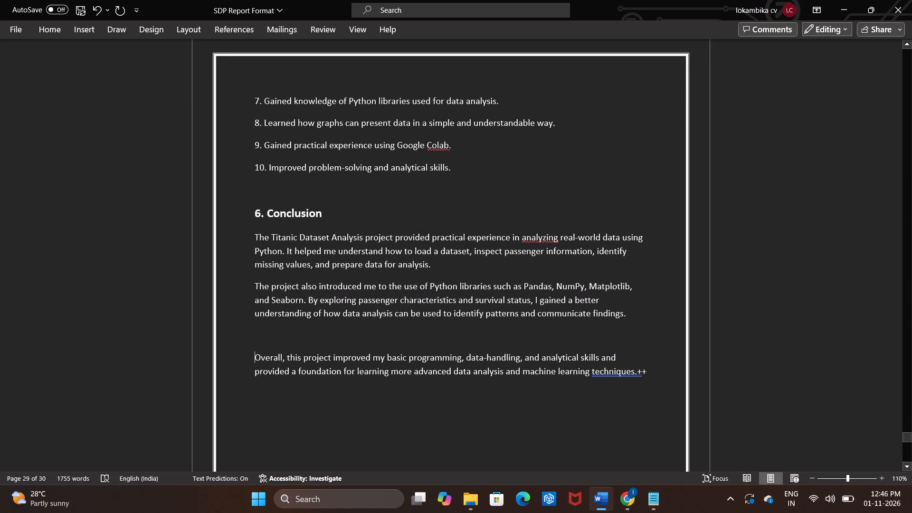
key(BackSpace)
Delete the blank lines above and below "The objectives of the project are:" in the Project Objective section.
scroll(266, 335, down, 4)
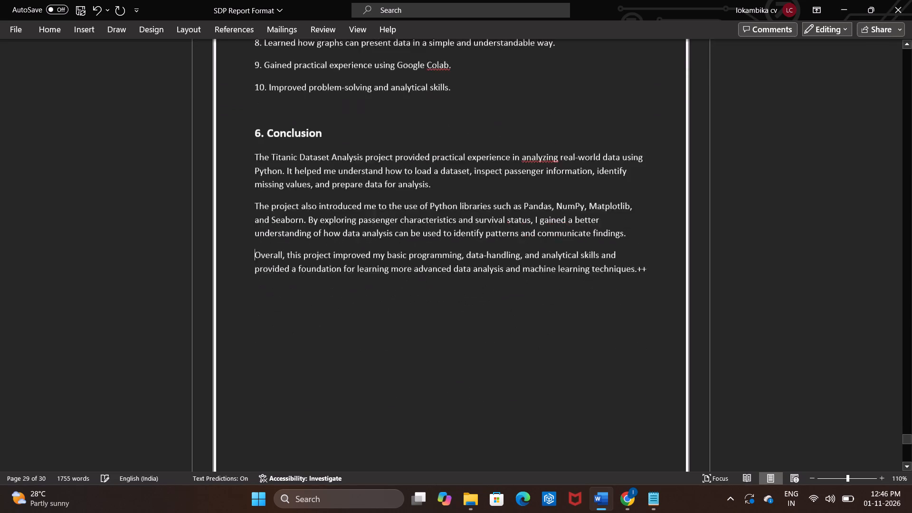
scroll(252, 325, down, 11)
scroll(257, 315, up, 6)
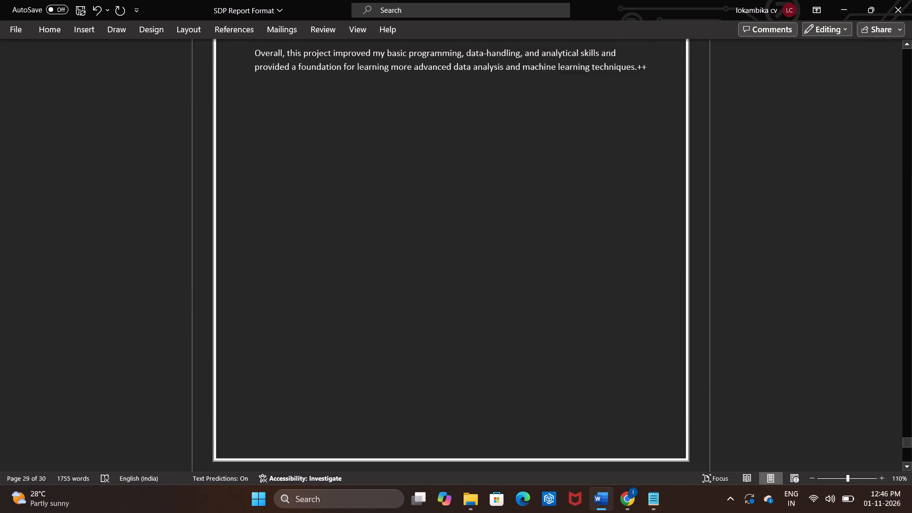
scroll(258, 299, up, 8)
scroll(264, 289, up, 20)
scroll(261, 292, down, 1)
scroll(266, 287, up, 6)
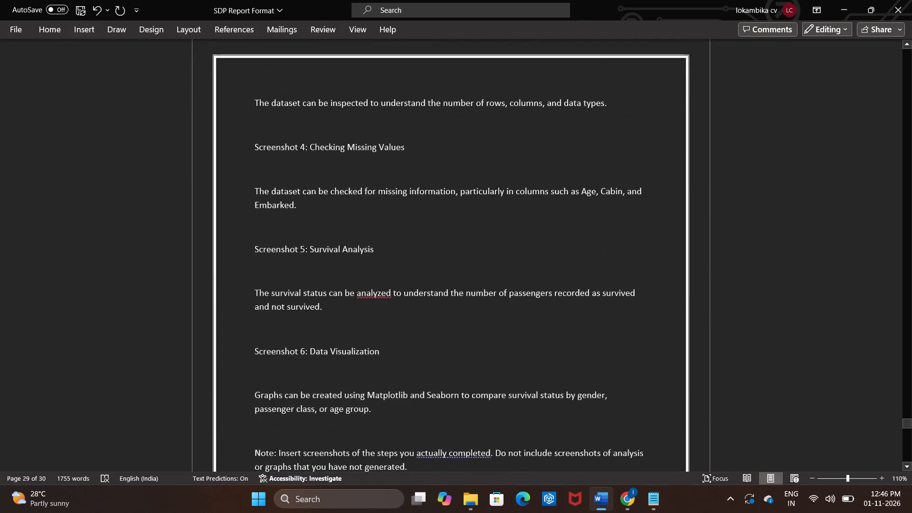
scroll(274, 281, up, 16)
scroll(276, 279, up, 12)
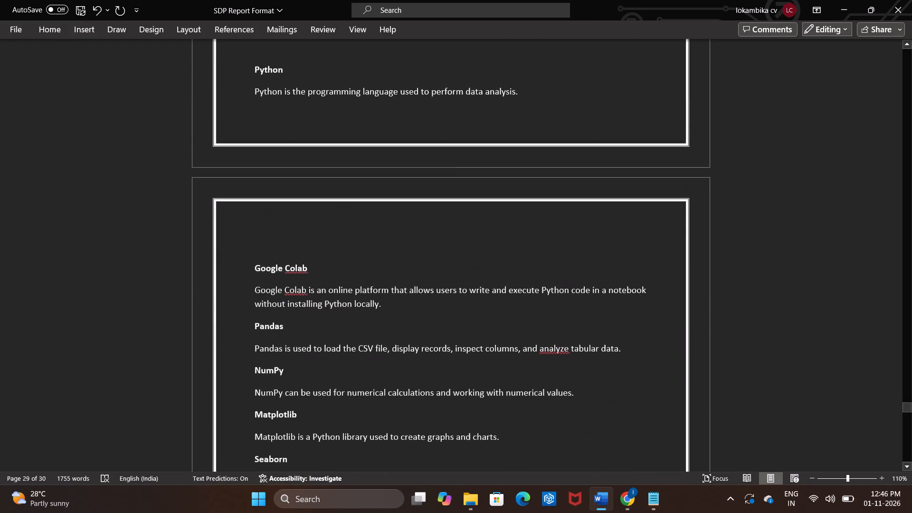
scroll(274, 276, up, 17)
scroll(274, 276, up, 15)
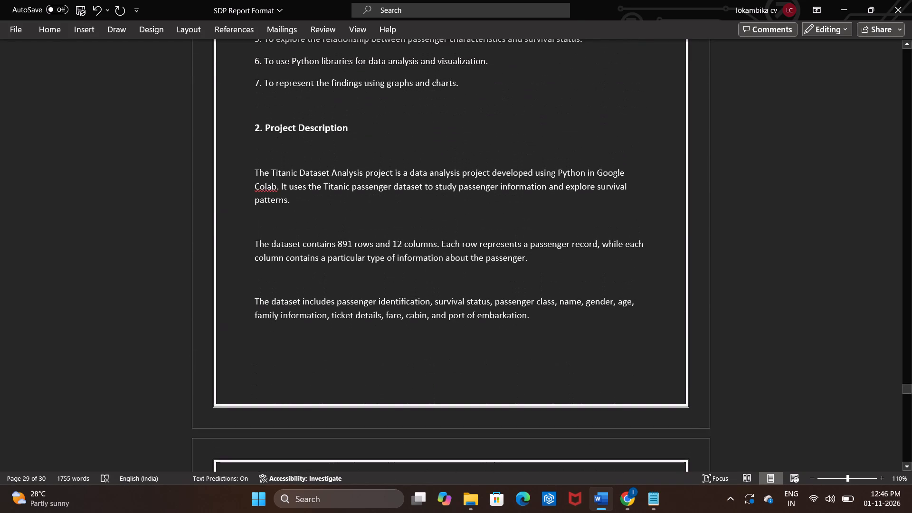
scroll(274, 276, up, 7)
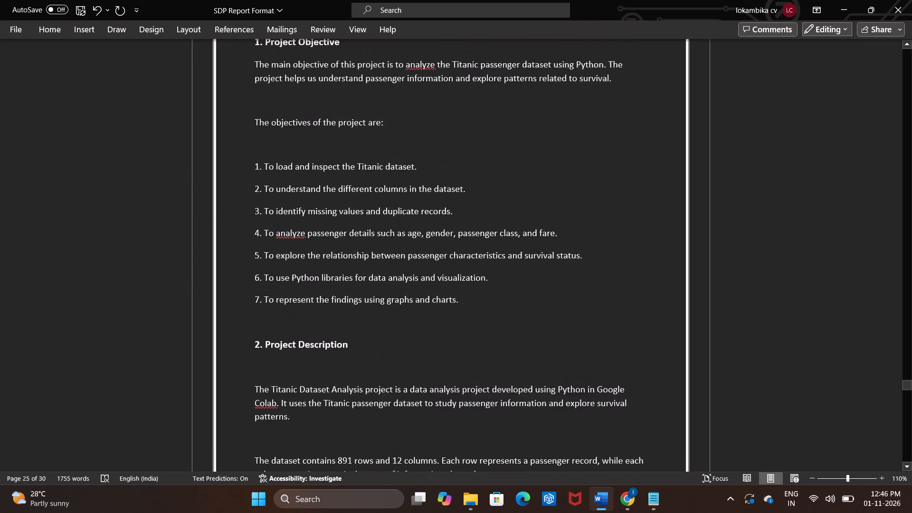
scroll(274, 276, up, 3)
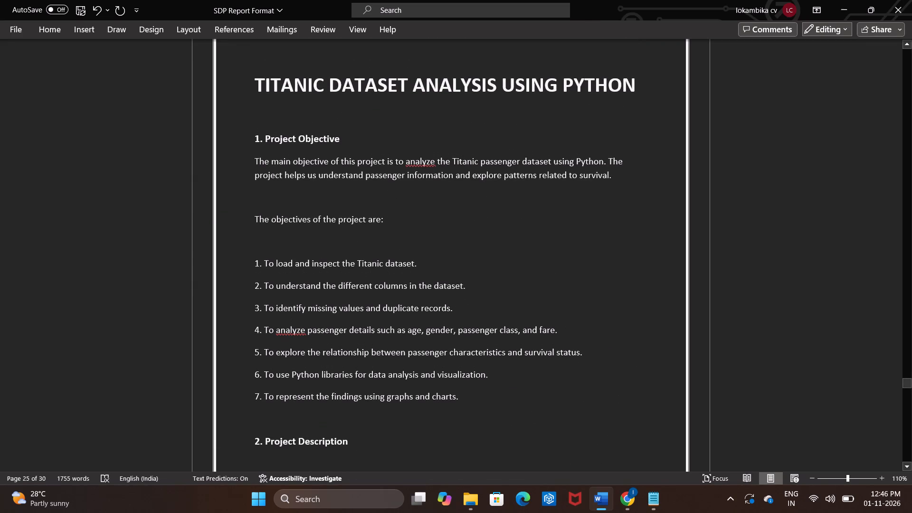
click(252, 219)
key(BackSpace)
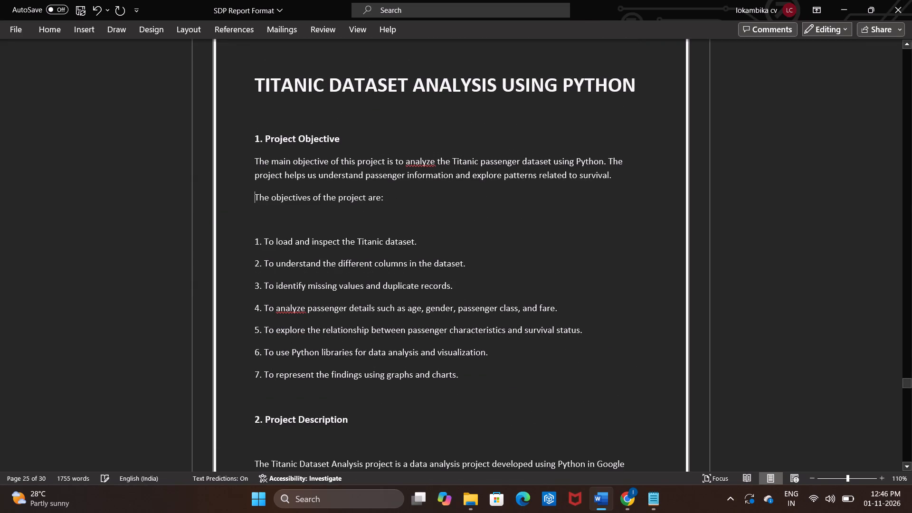
click(255, 240)
key(BackSpace)
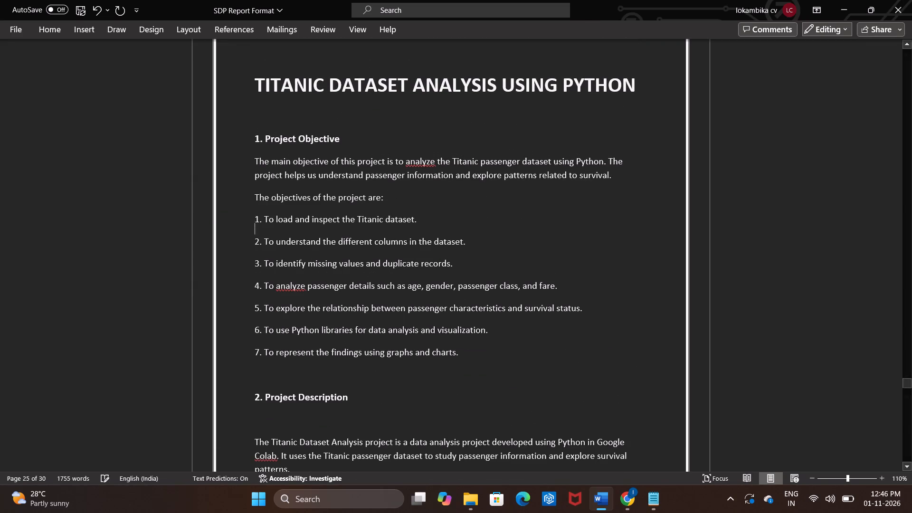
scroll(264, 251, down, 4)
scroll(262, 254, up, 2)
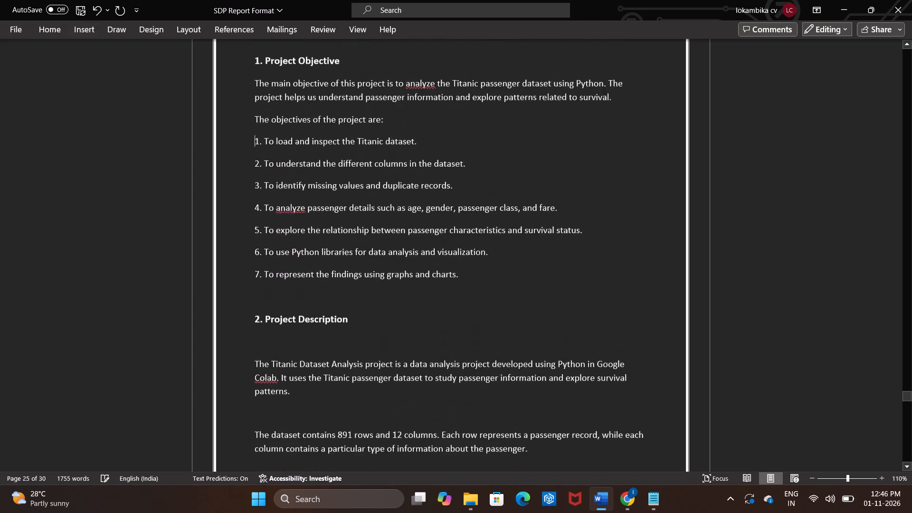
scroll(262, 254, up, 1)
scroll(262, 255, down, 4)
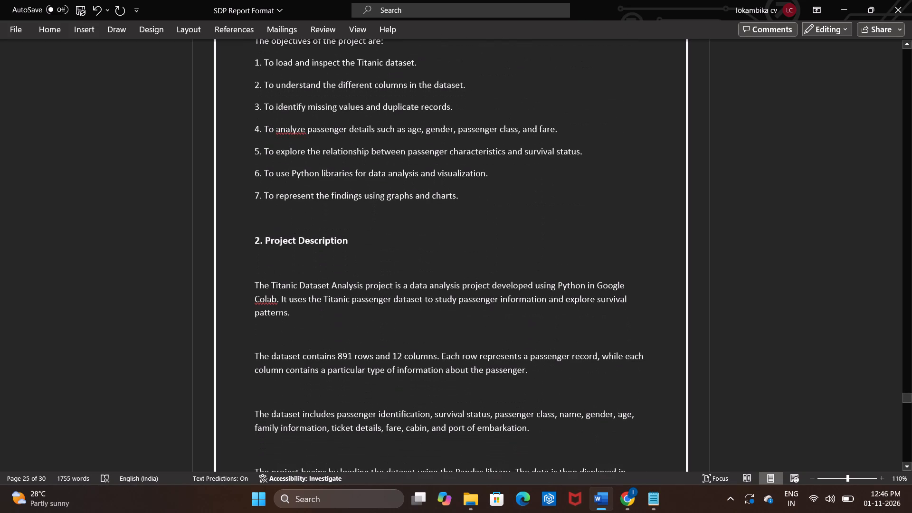
Delete the blank lines beneath the "2. Project Description" heading and between all the description paragraphs, through "This project provides practical experience".
click(254, 282)
key(BackSpace)
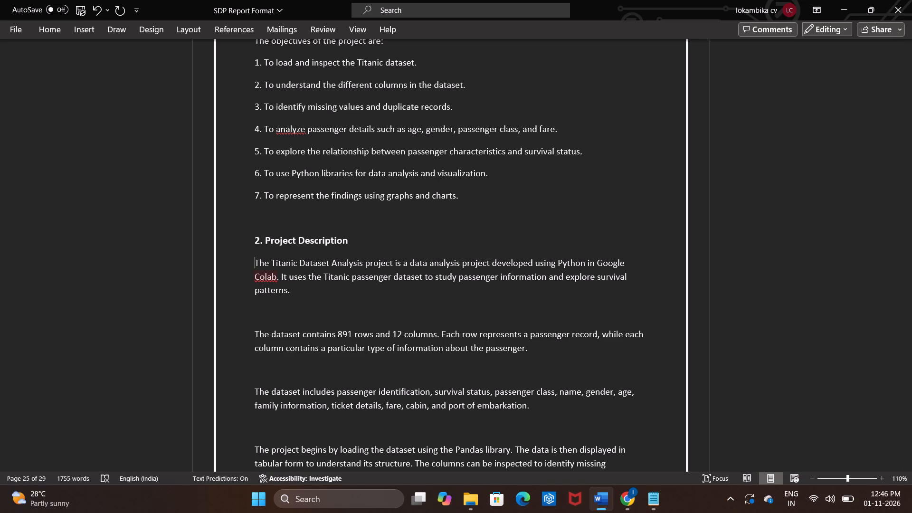
click(253, 336)
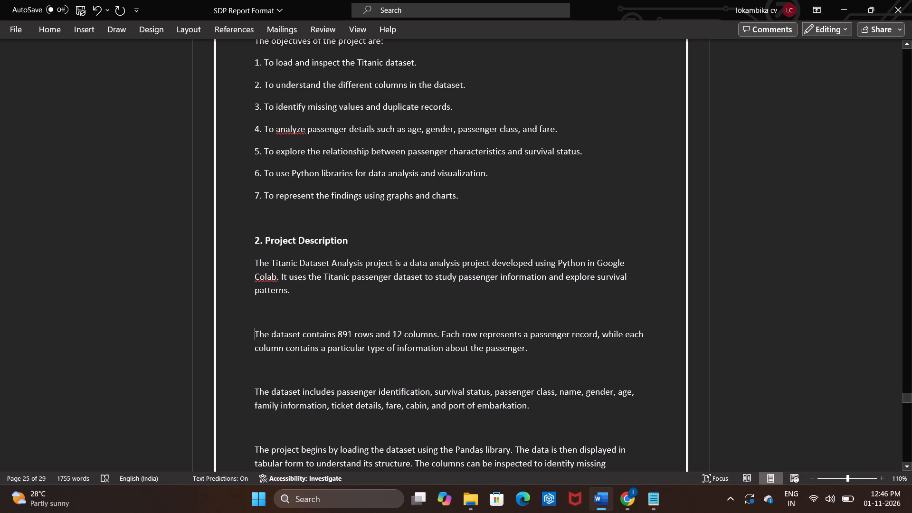
key(Return)
key(BackSpace)
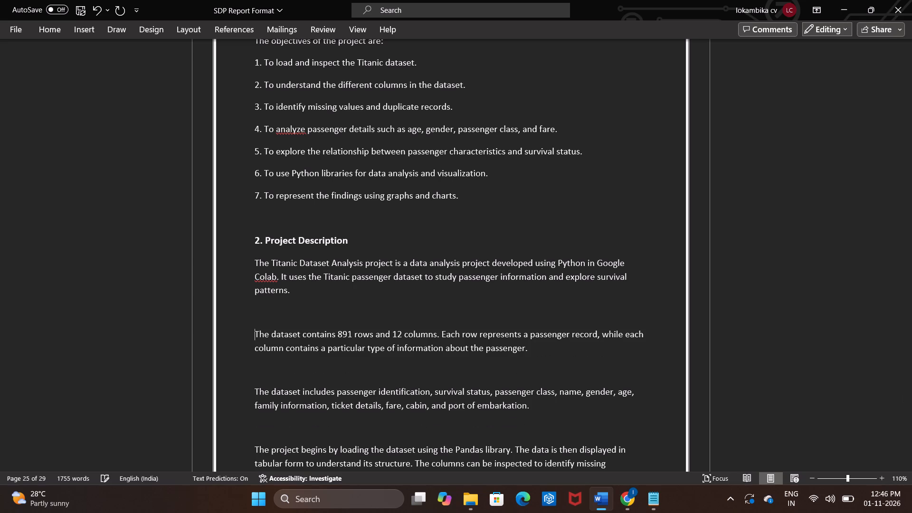
key(BackSpace)
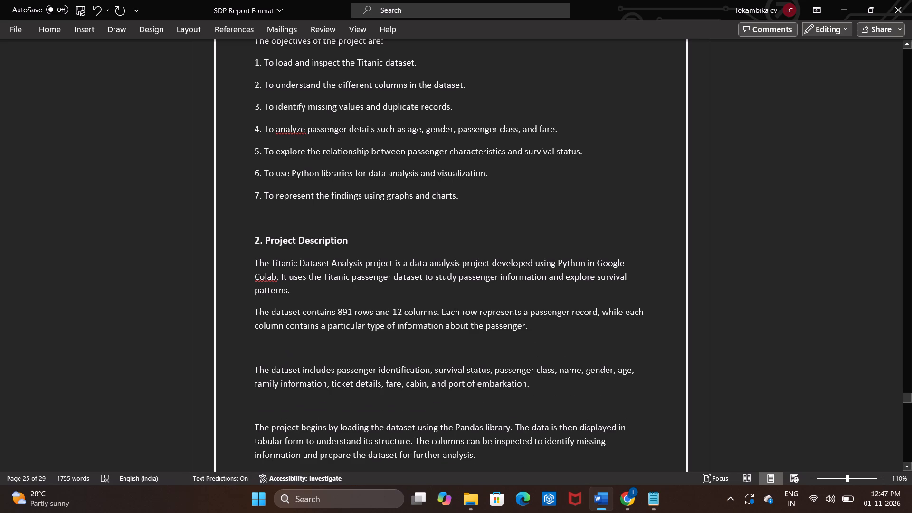
click(253, 369)
key(BackSpace)
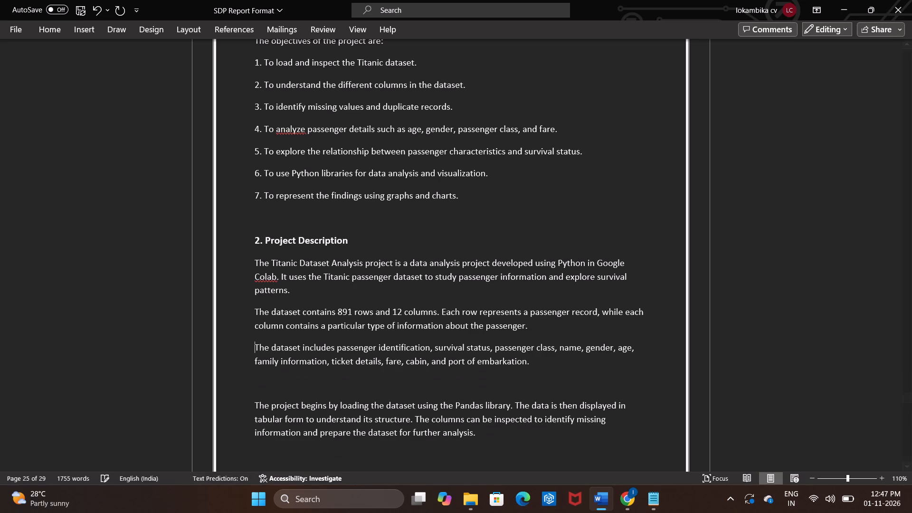
scroll(253, 369, down, 1)
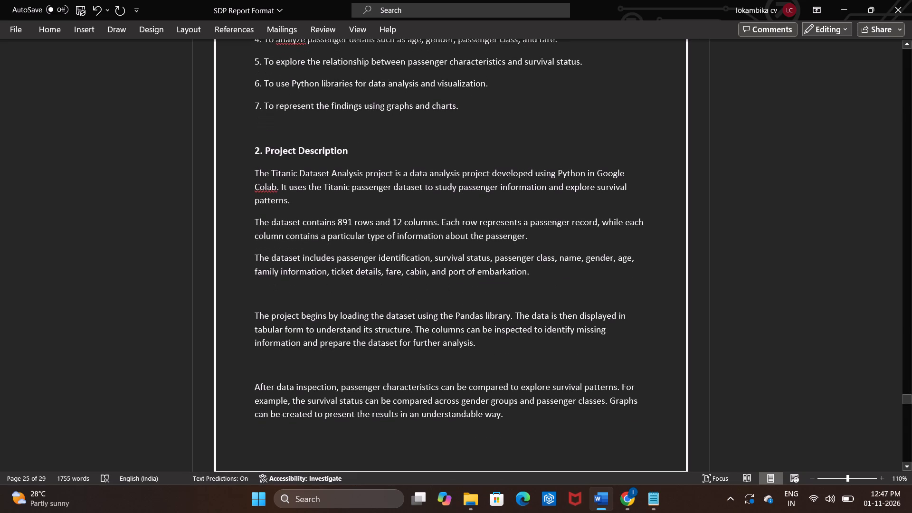
click(255, 316)
key(BackSpace)
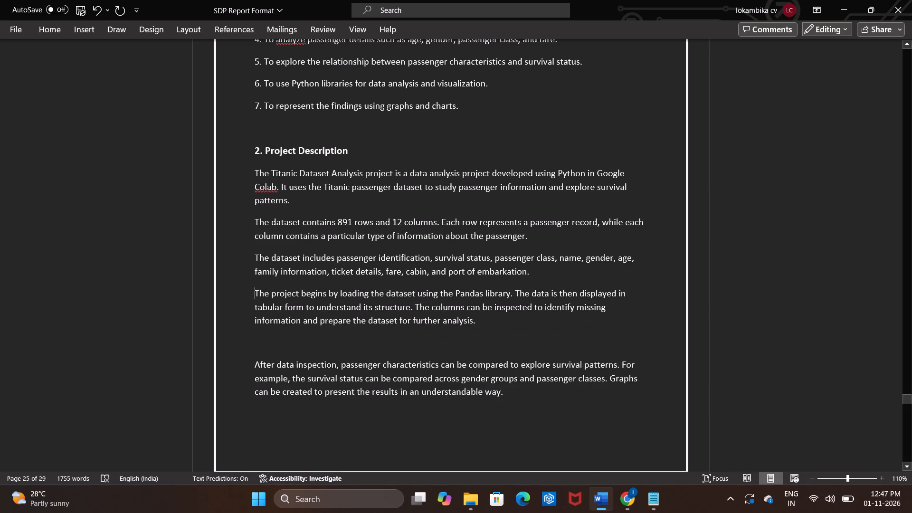
click(255, 366)
key(BackSpace)
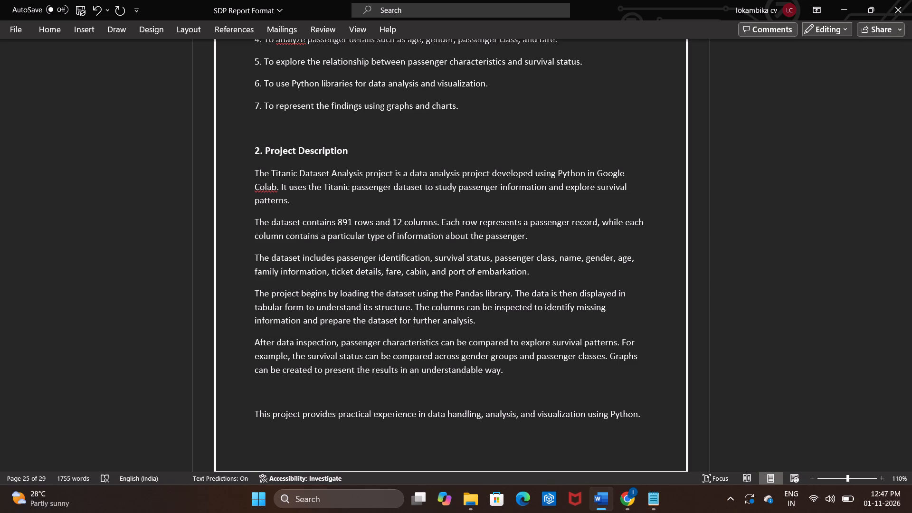
click(253, 411)
key(Return)
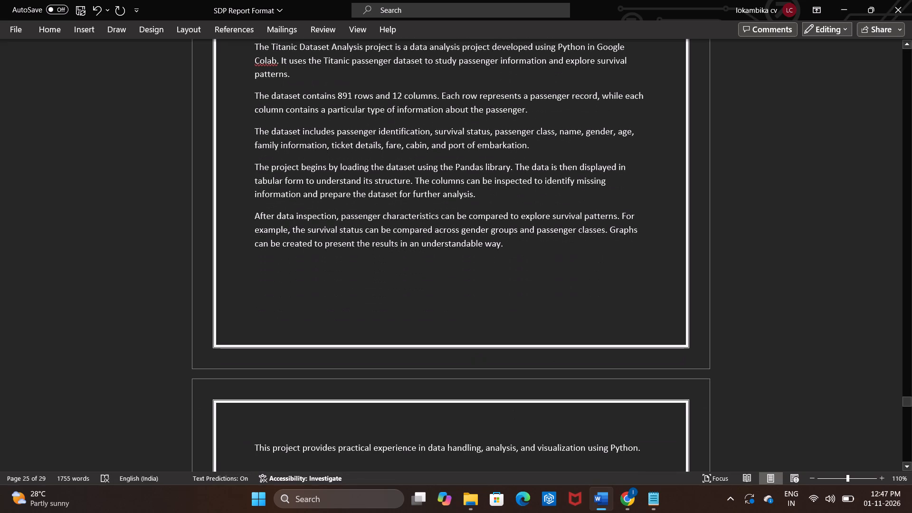
key(BackSpace)
key(BackSpace)
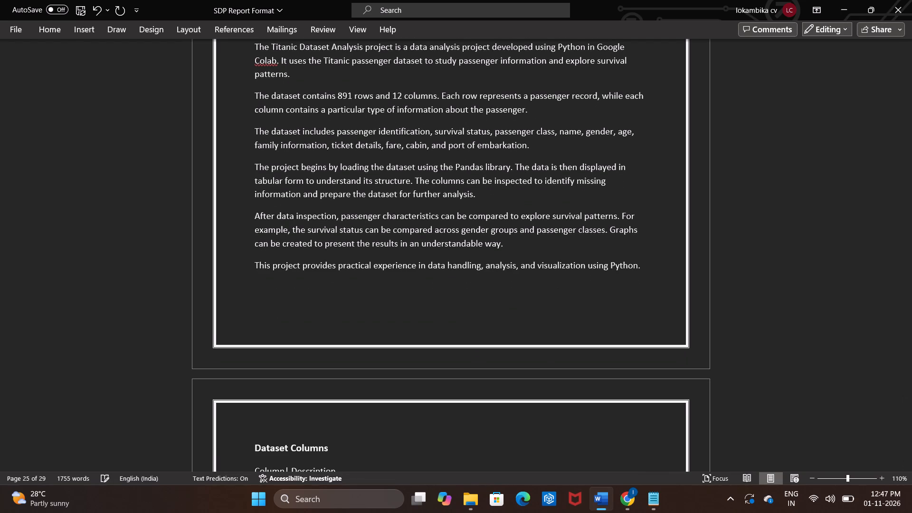
Delete the blank lines above the "Google Colab" and "Python" subheadings in the "3. Tools and Technologies Used" section.
scroll(253, 411, down, 5)
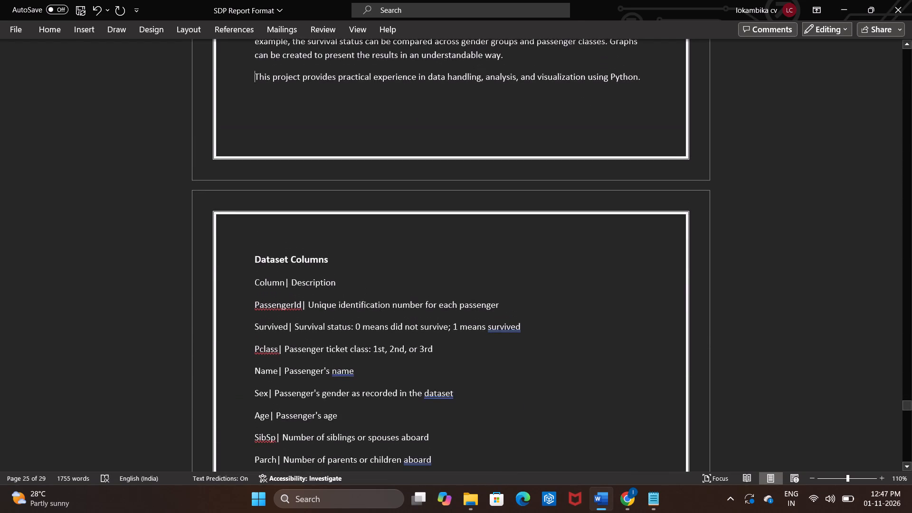
scroll(253, 411, down, 2)
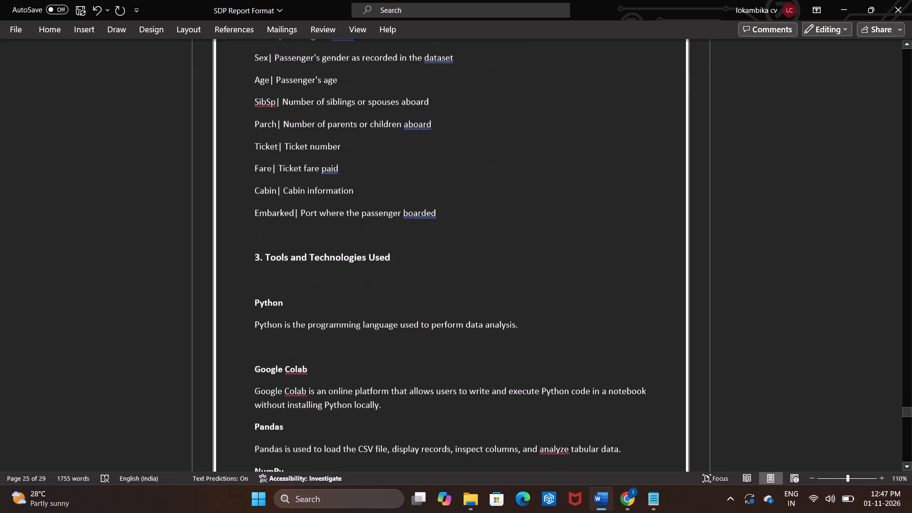
scroll(253, 411, down, 1)
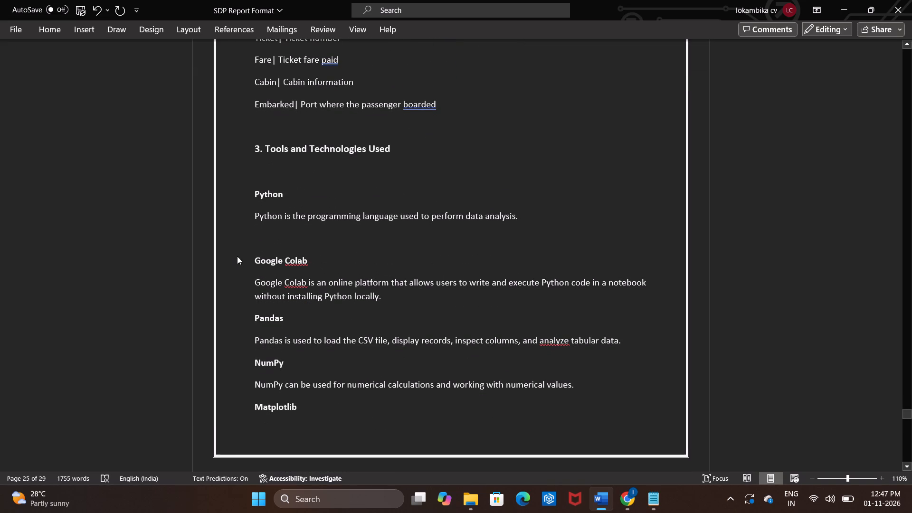
click(251, 262)
key(Return)
key(BackSpace)
key(BackSpace)
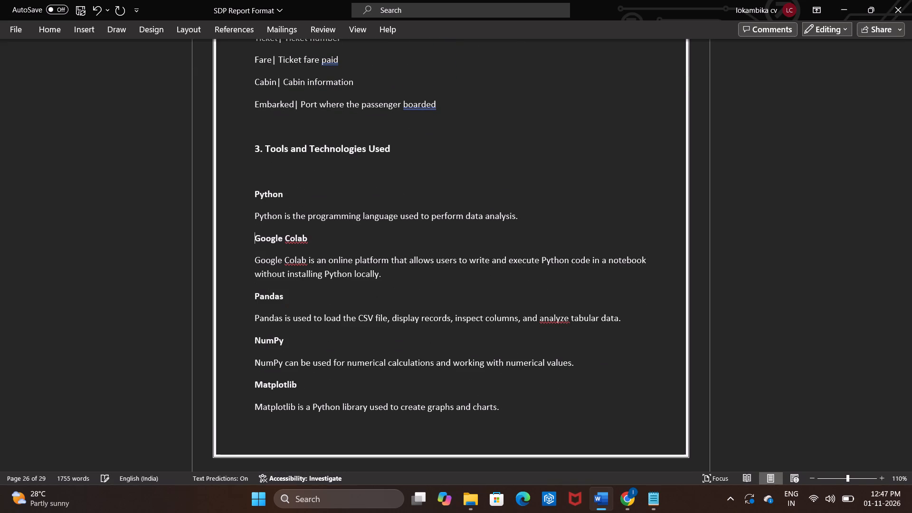
click(251, 191)
key(BackSpace)
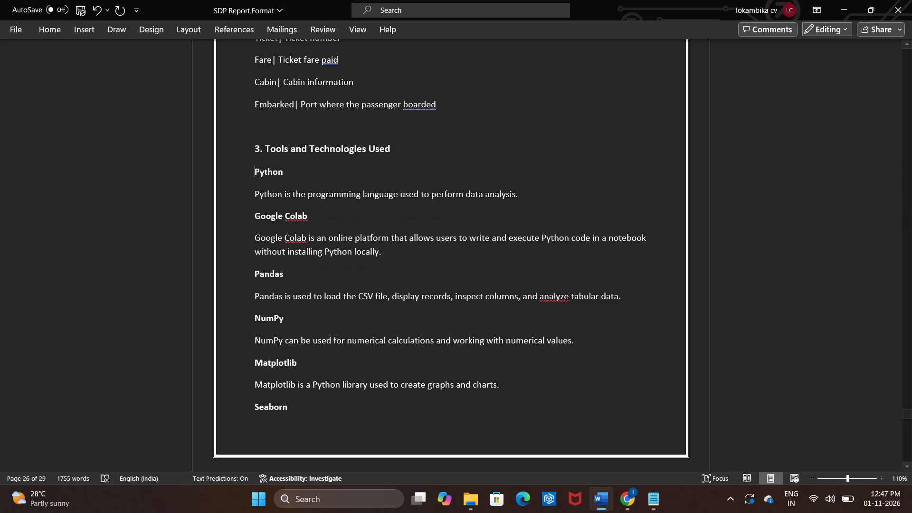
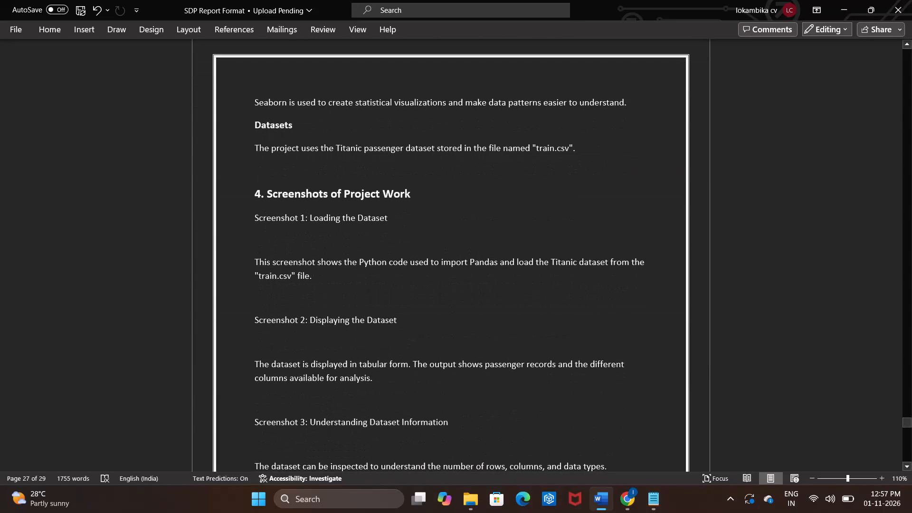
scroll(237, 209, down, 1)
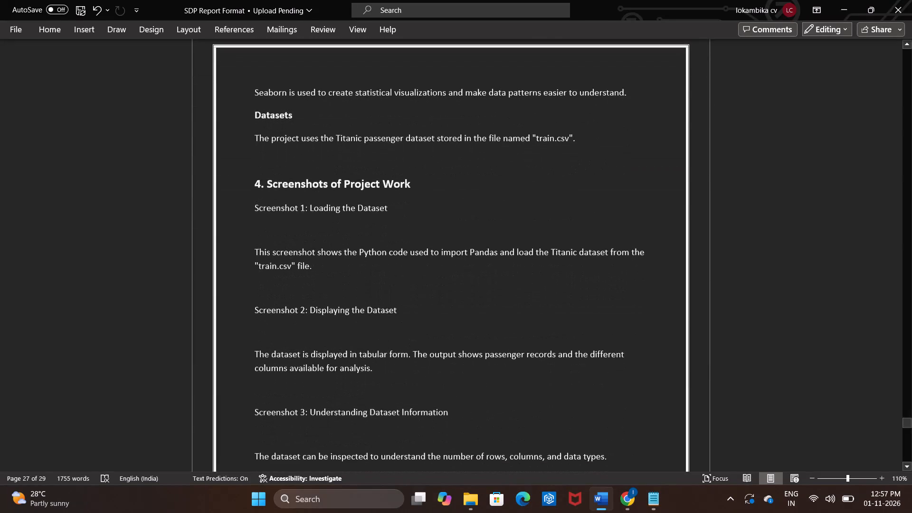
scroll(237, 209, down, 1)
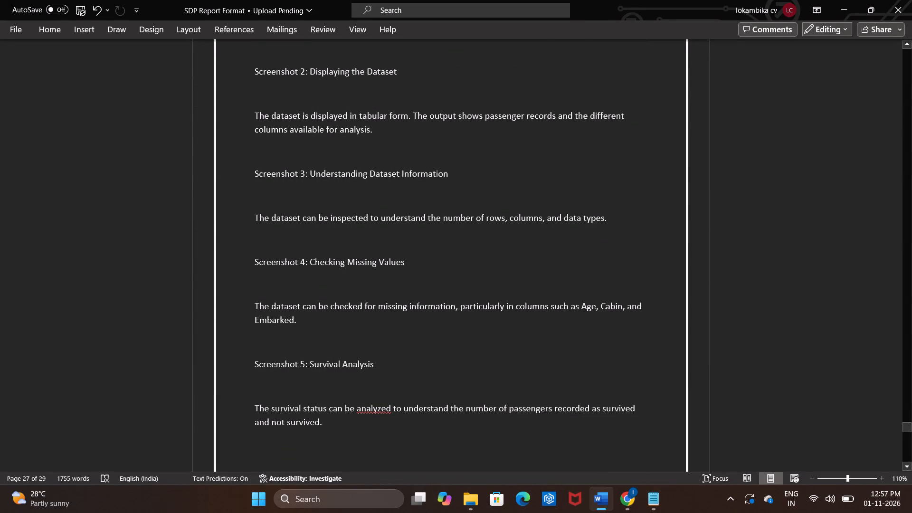
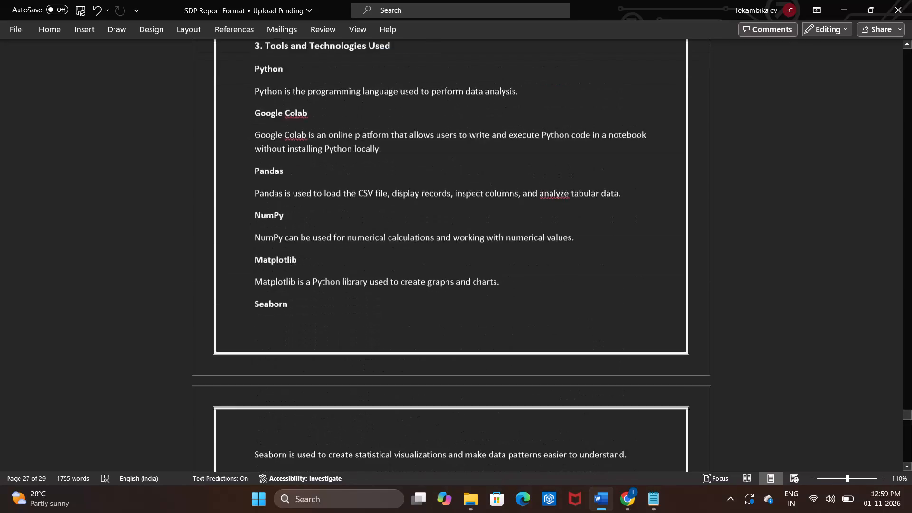
Look through the screenshot captions and descriptions in the "4. Screenshots of Project Work" section.
scroll(237, 209, down, 1)
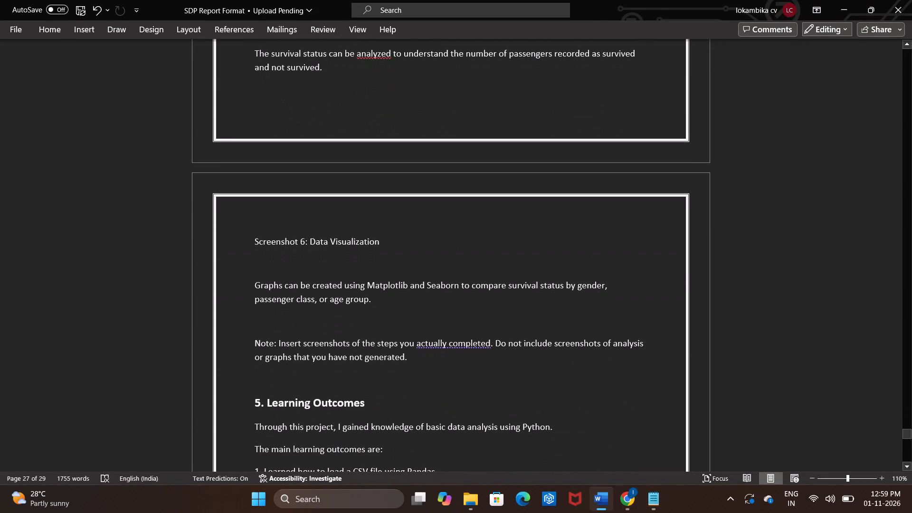
scroll(237, 209, down, 1)
scroll(316, 110, up, 2)
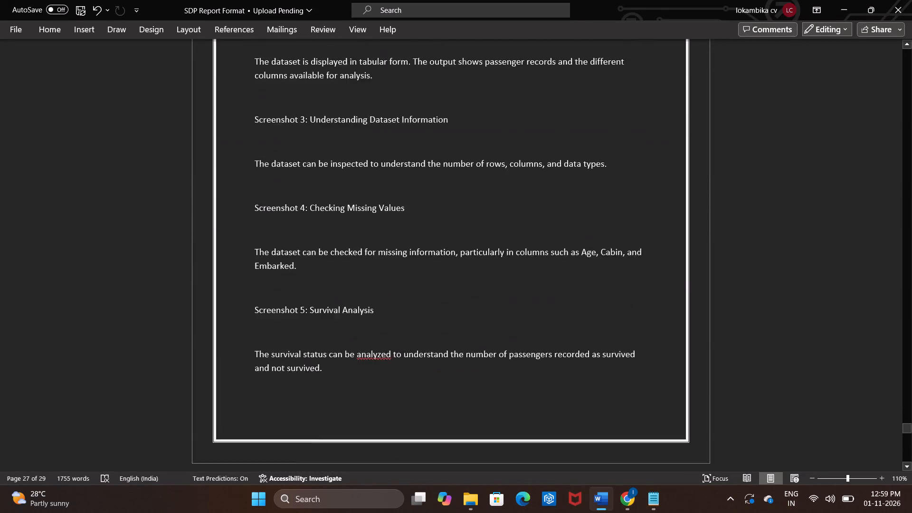
scroll(316, 110, up, 2)
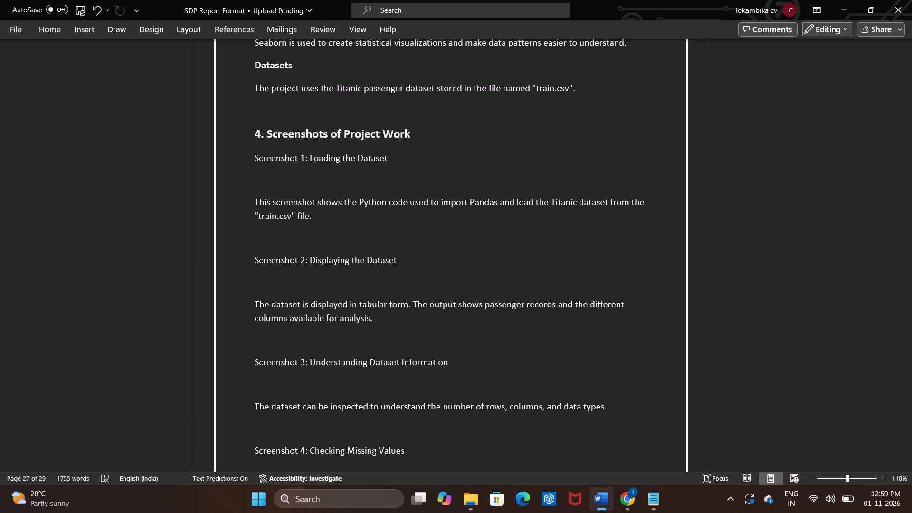
scroll(255, 157, down, 2)
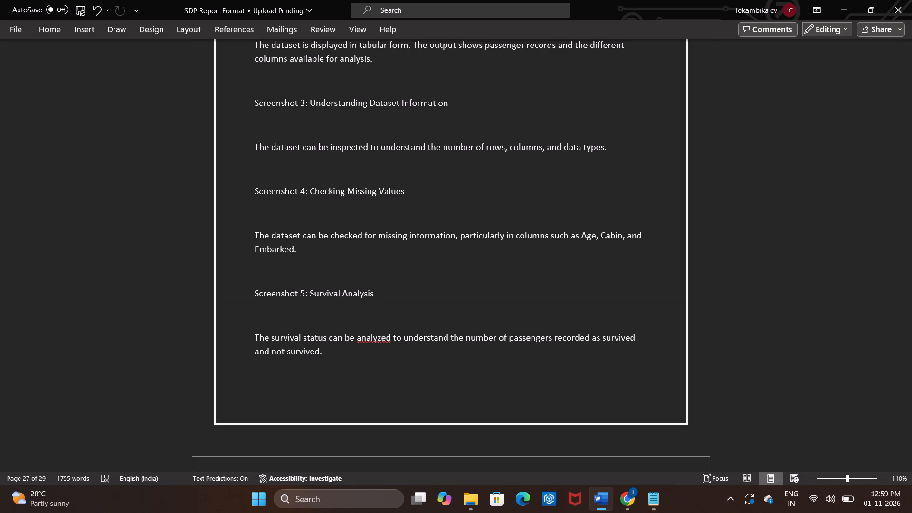
key(Tab)
scroll(427, 115, down, 2)
scroll(429, 139, up, 2)
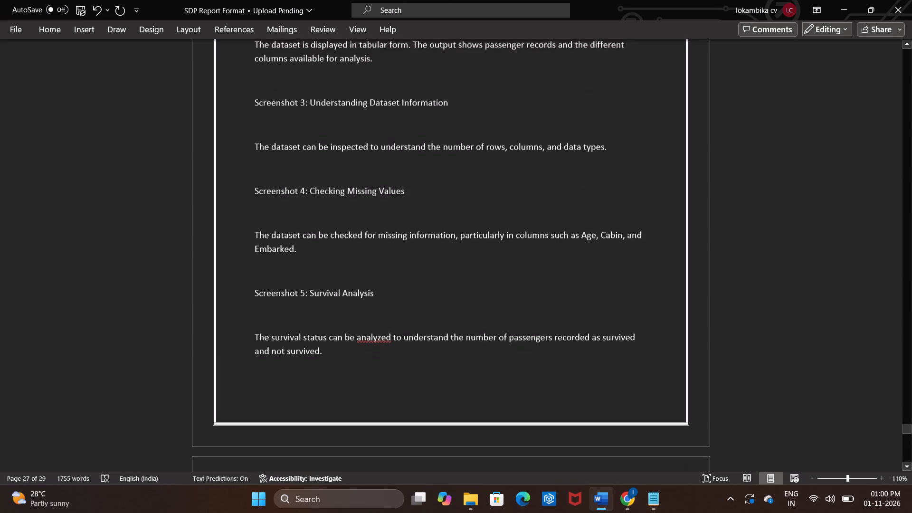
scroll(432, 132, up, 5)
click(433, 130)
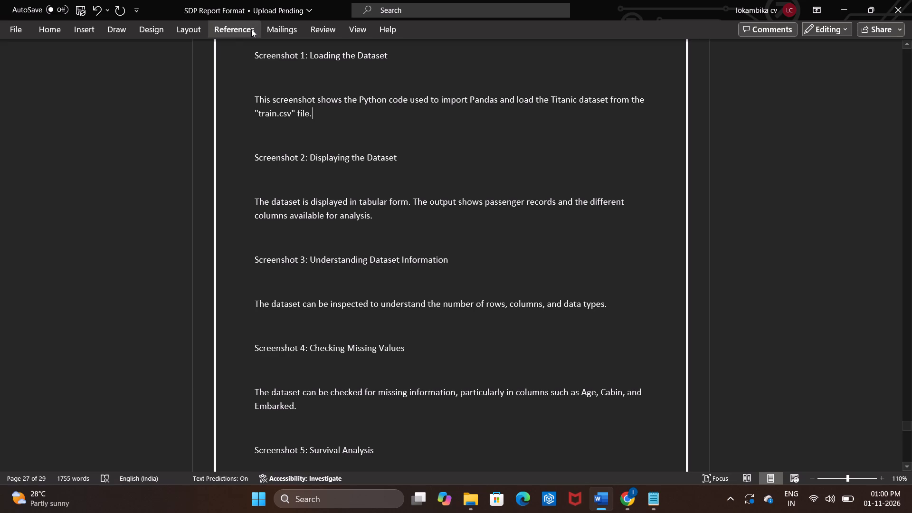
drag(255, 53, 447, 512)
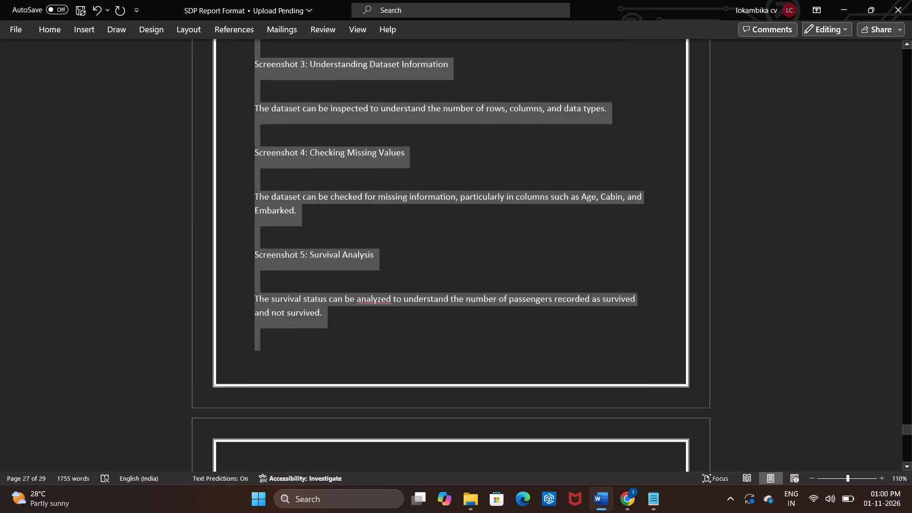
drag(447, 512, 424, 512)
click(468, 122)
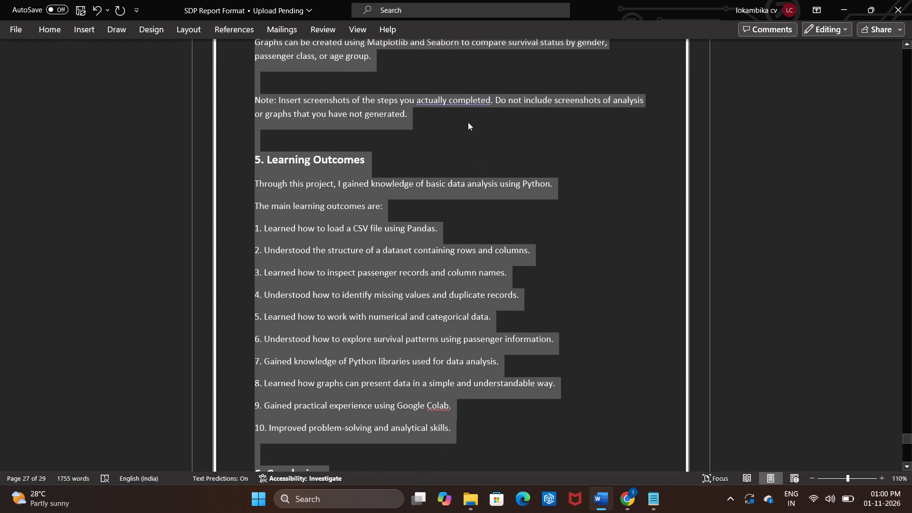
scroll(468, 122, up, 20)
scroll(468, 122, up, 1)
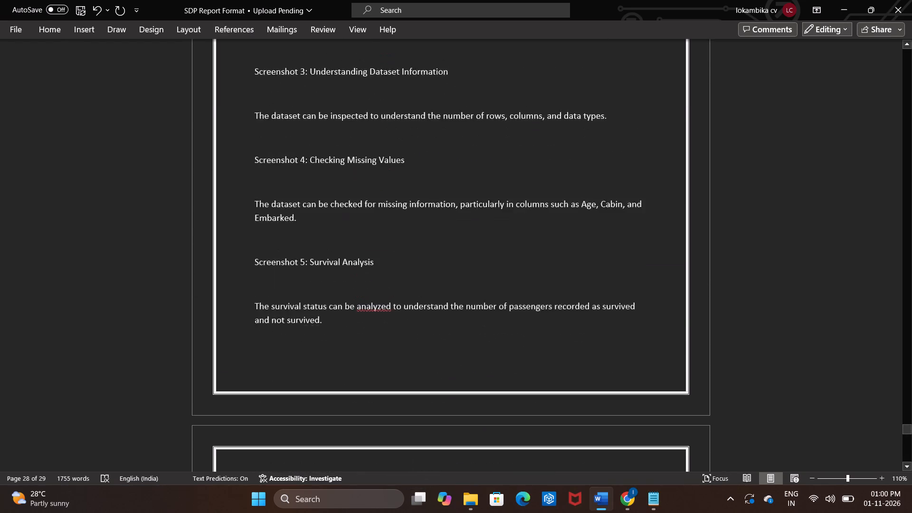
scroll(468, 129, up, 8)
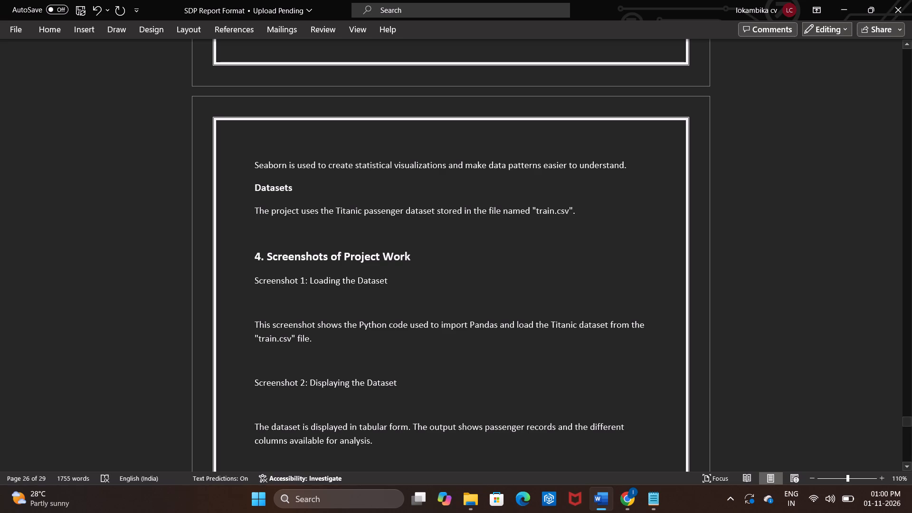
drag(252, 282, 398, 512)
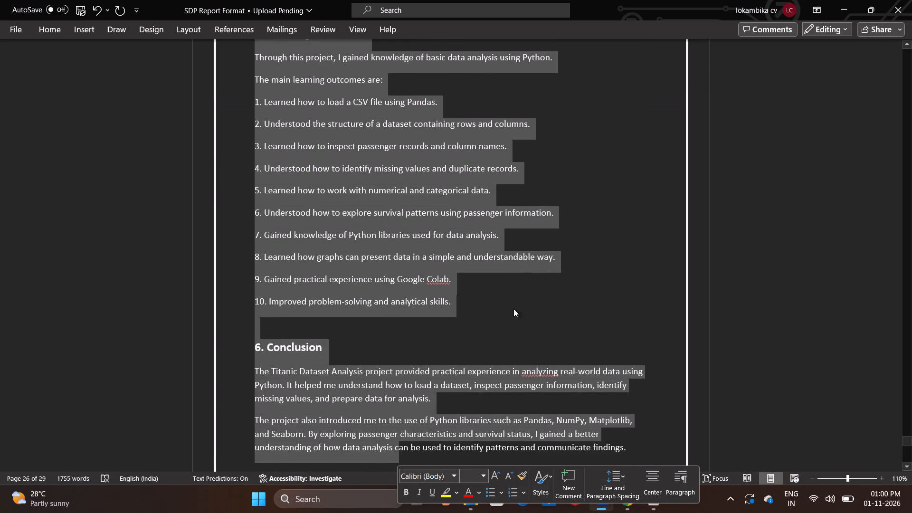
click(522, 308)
Under "4. Screenshots of Project Work", delete the text from "Screenshot 1: Loading the Dataset" through the "Screenshot 5: Survival Analysis" caption.
scroll(403, 303, down, 2)
scroll(403, 303, up, 14)
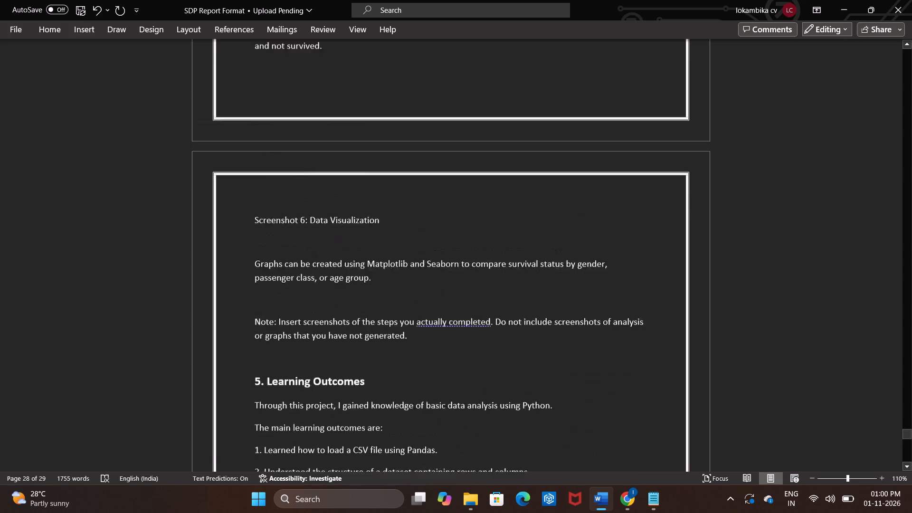
scroll(403, 303, up, 16)
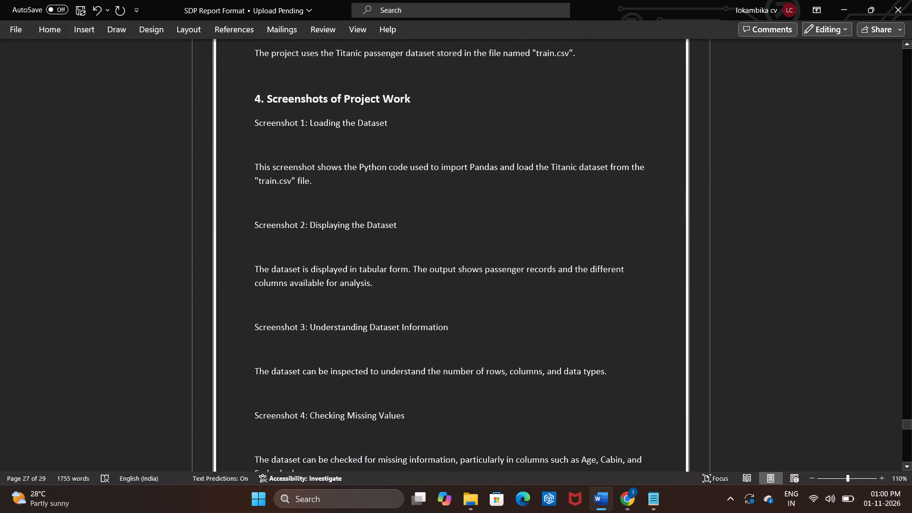
drag(253, 117, 442, 404)
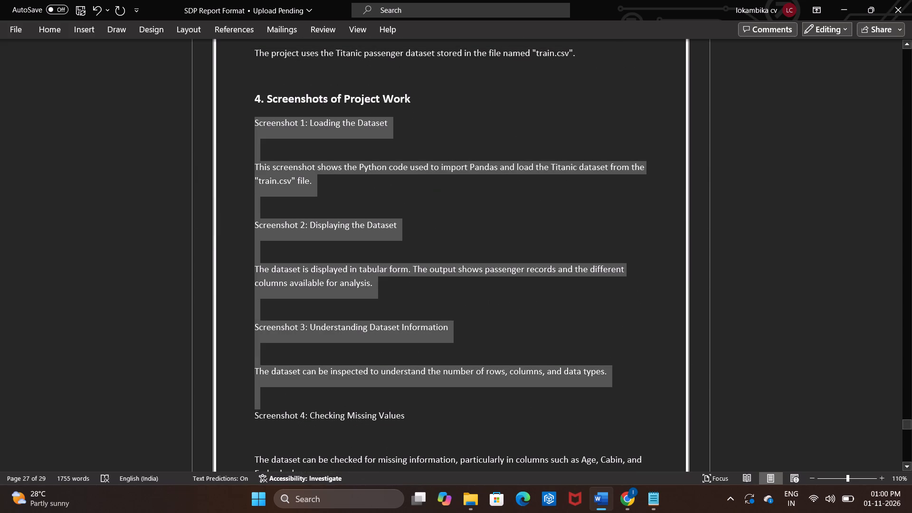
drag(442, 404, 471, 474)
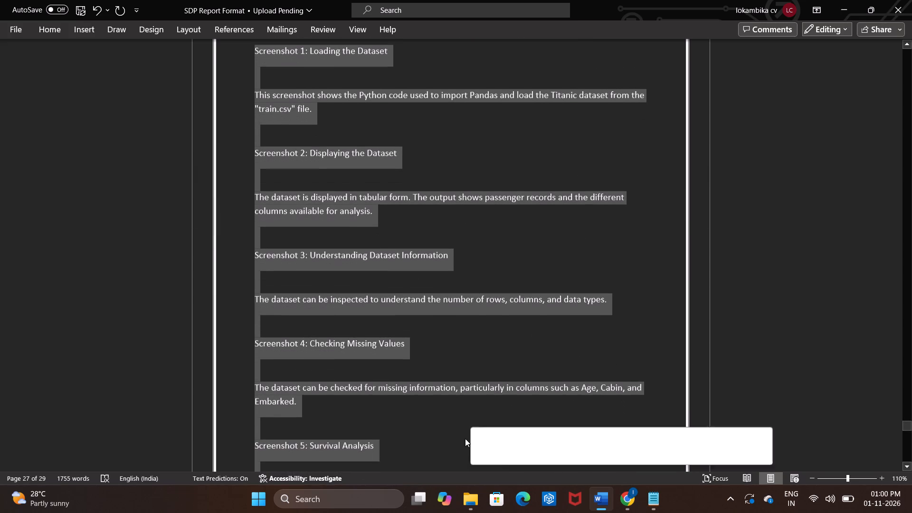
key(BackSpace)
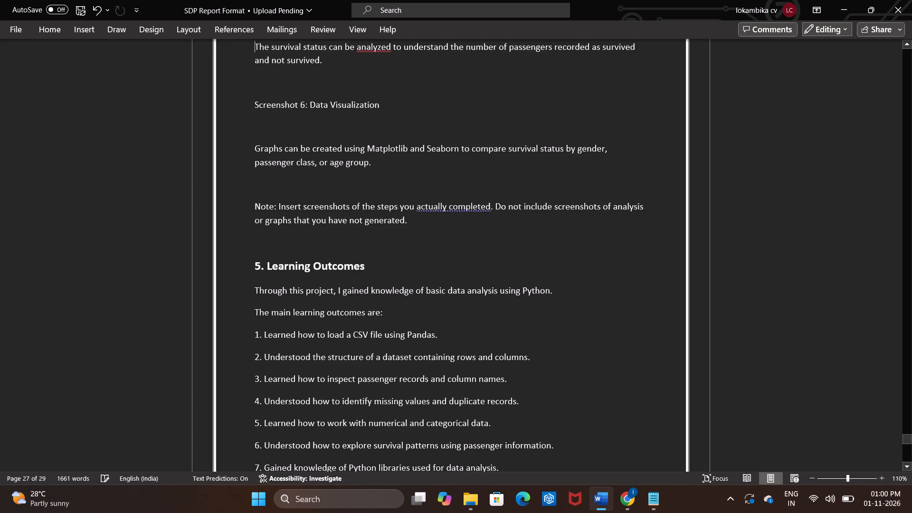
Delete the remaining section 4 text, from the survival status paragraph through the note about inserting screenshots, above "5. Learning Outcomes".
scroll(259, 104, up, 1)
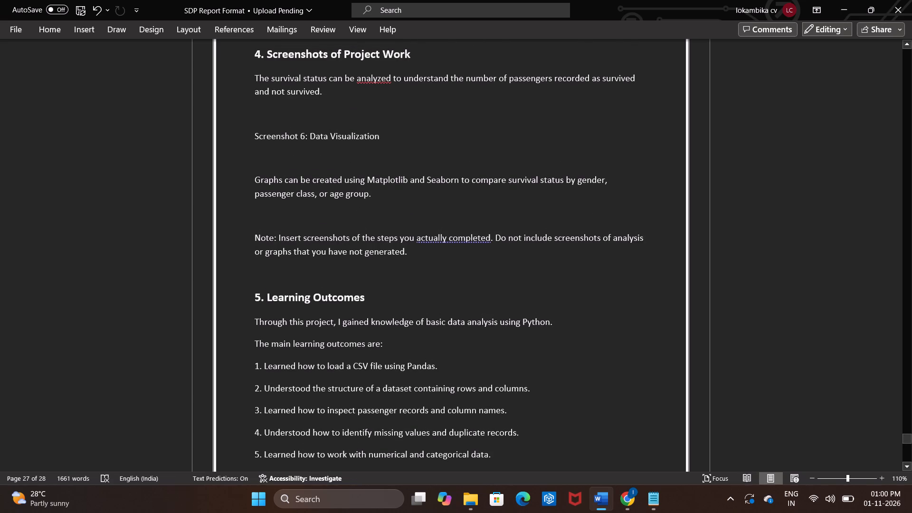
drag(249, 81, 299, 127)
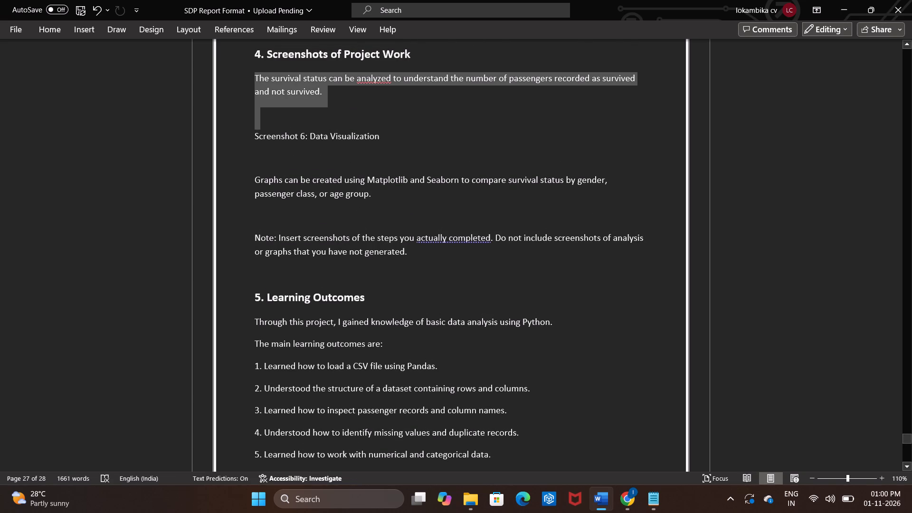
drag(299, 127, 398, 249)
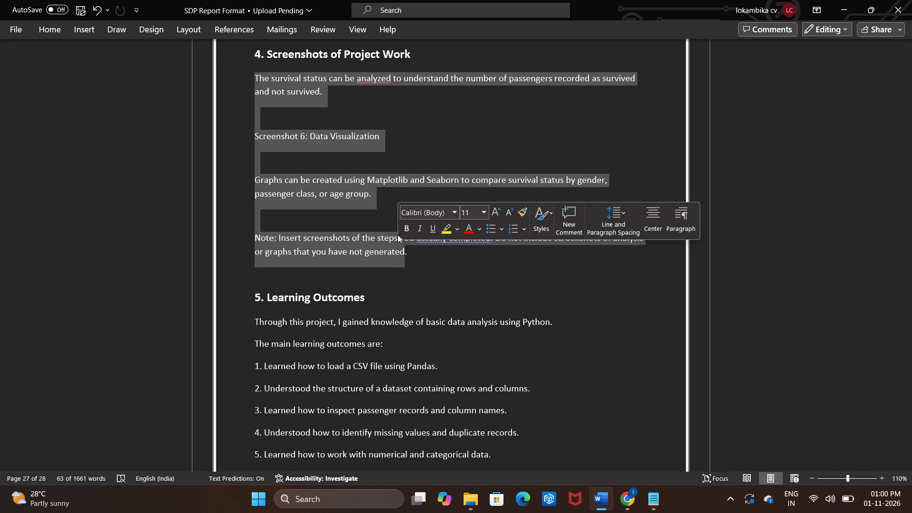
key(BackSpace)
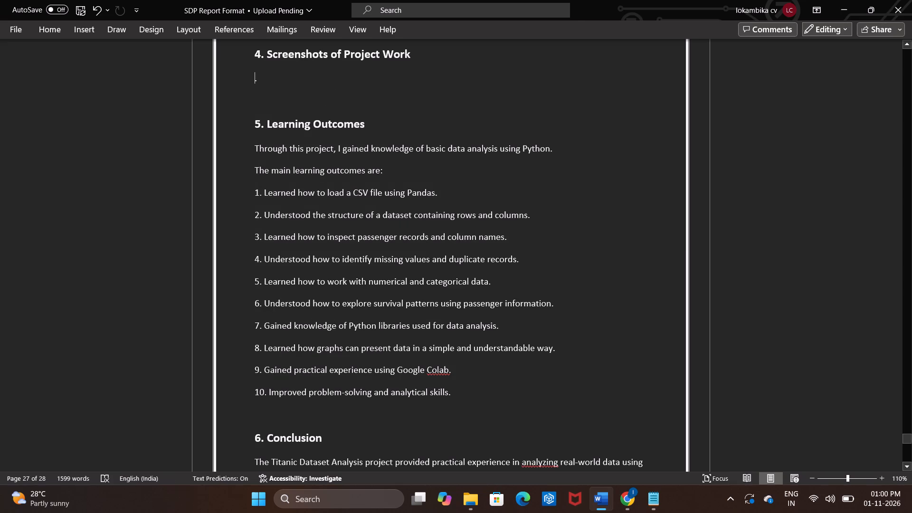
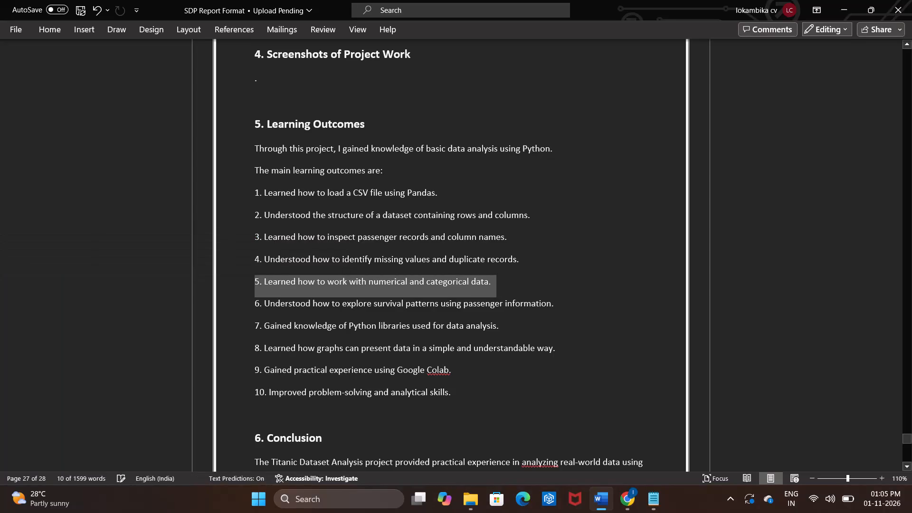
Add one blank line directly below the "4. Screenshots of Project Work" heading.
click(401, 255)
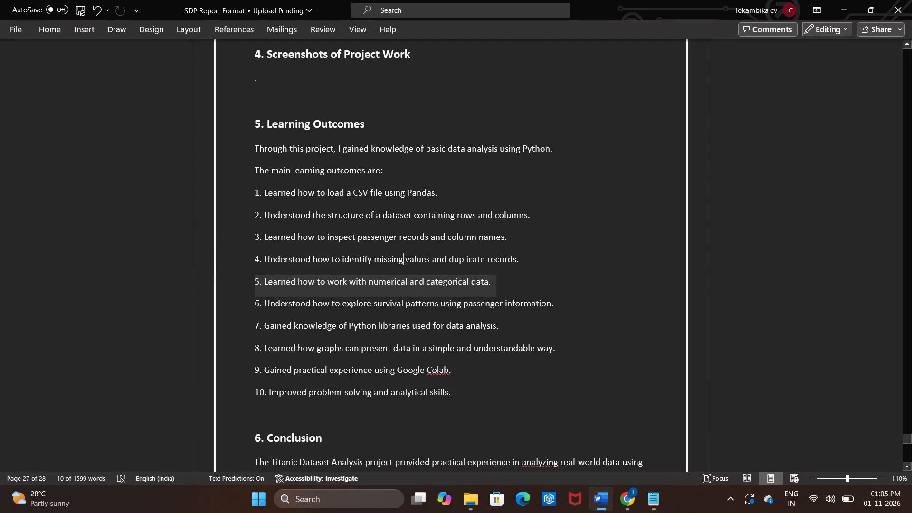
click(415, 57)
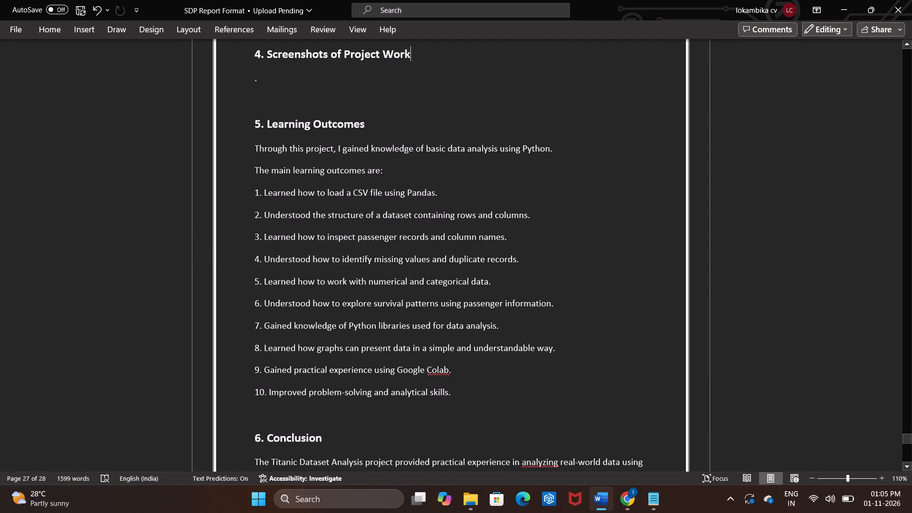
key(Return)
key(Return)
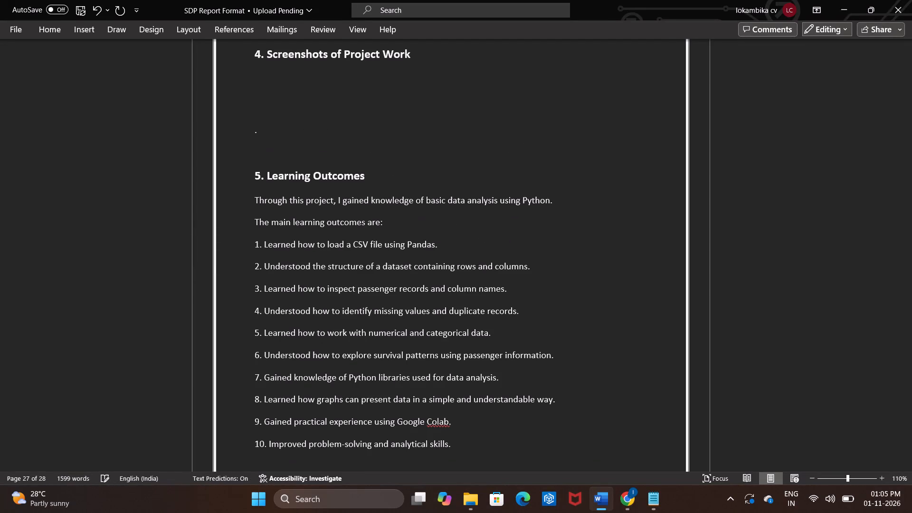
key(BackSpace)
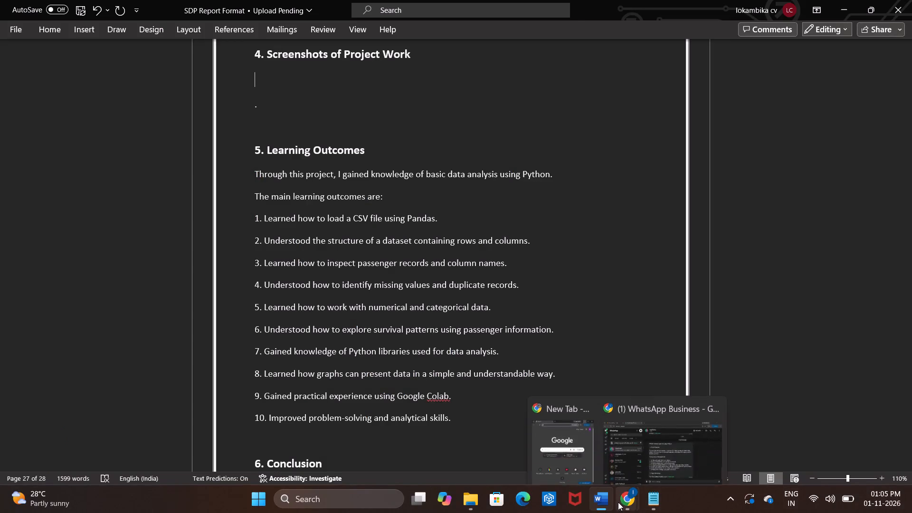
Bring up the open Chrome windows to switch from the report to the browser.
click(618, 502)
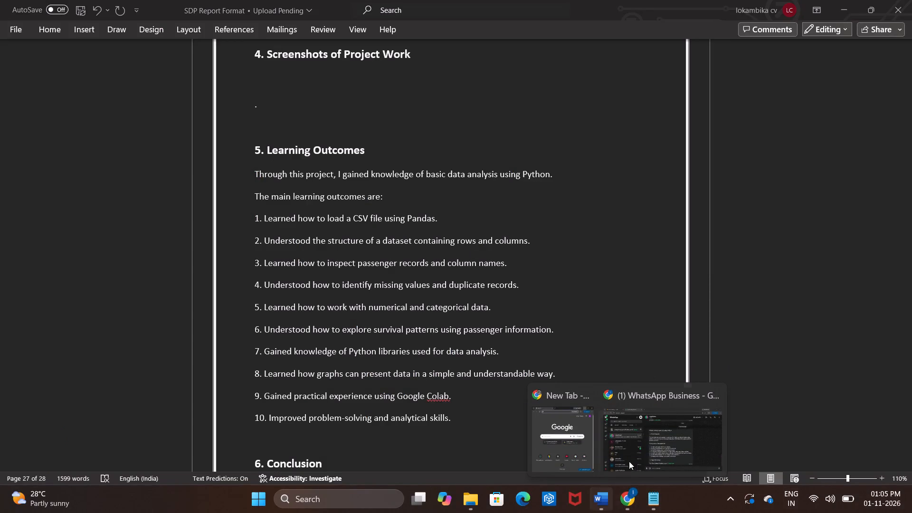
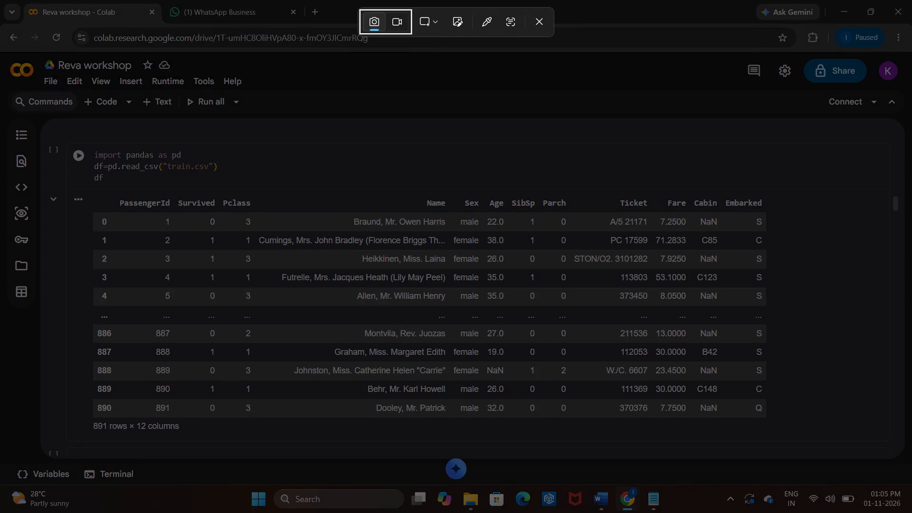
Capture the full screen with the train.csv dataset output and paste it under "4. Screenshots of Project Work" in the Word report.
click(430, 29)
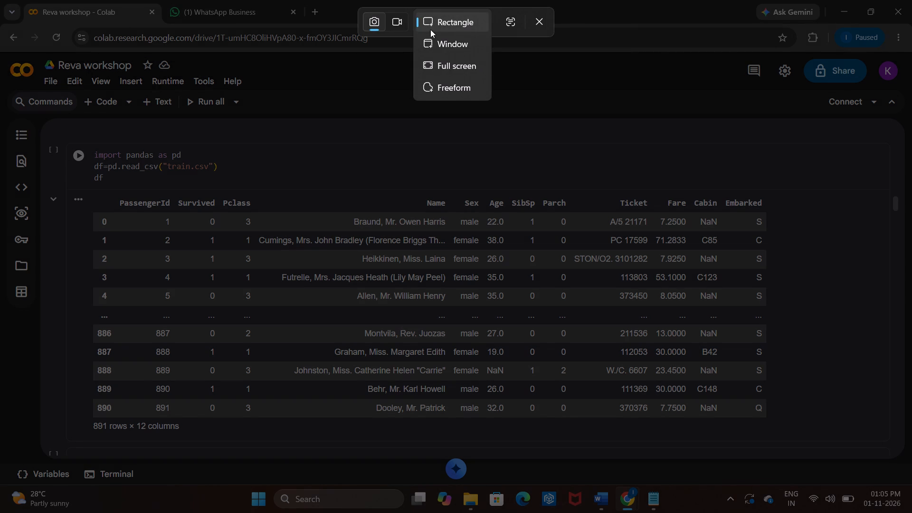
click(441, 69)
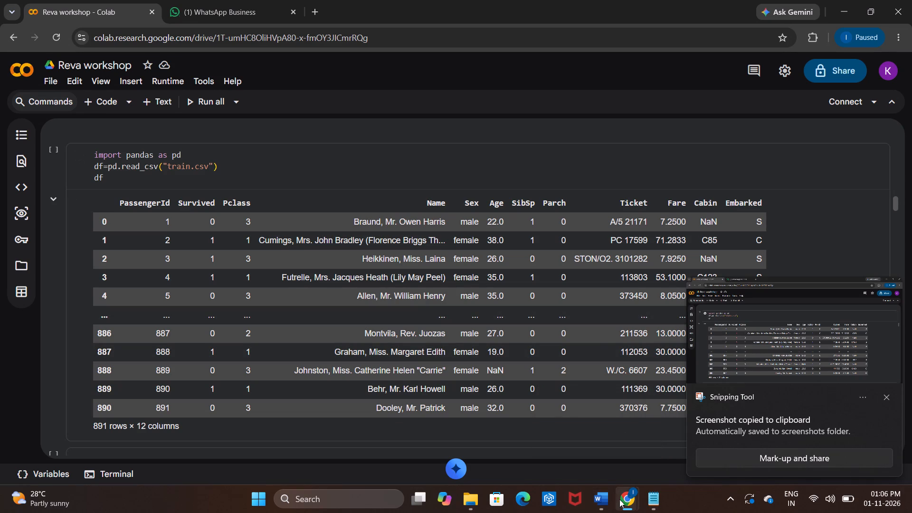
click(603, 502)
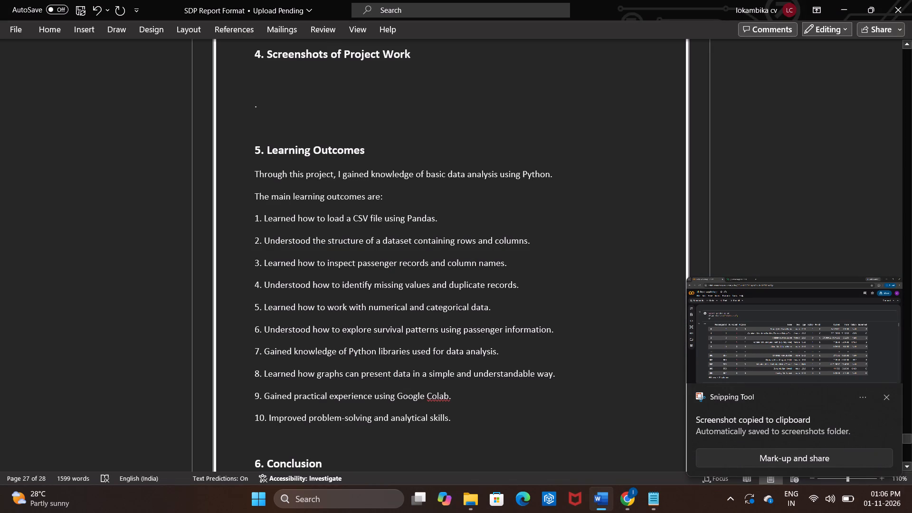
click(57, 22)
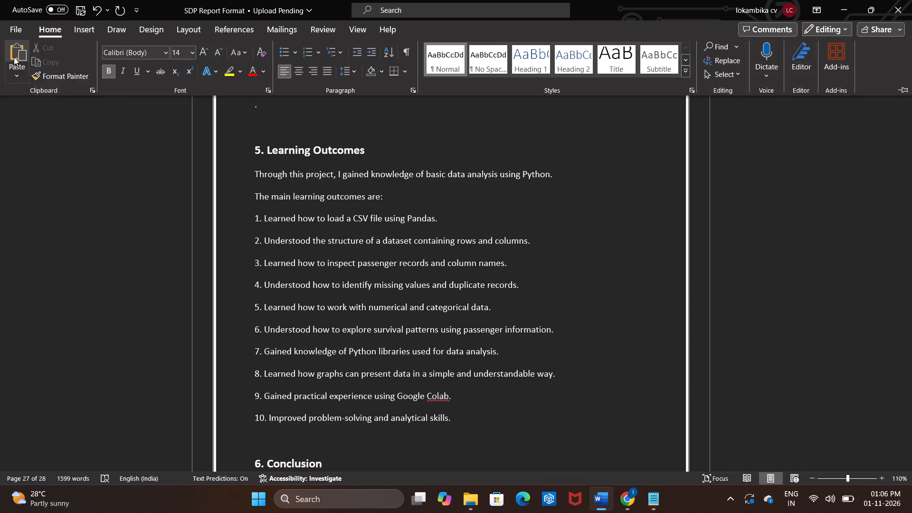
click(14, 57)
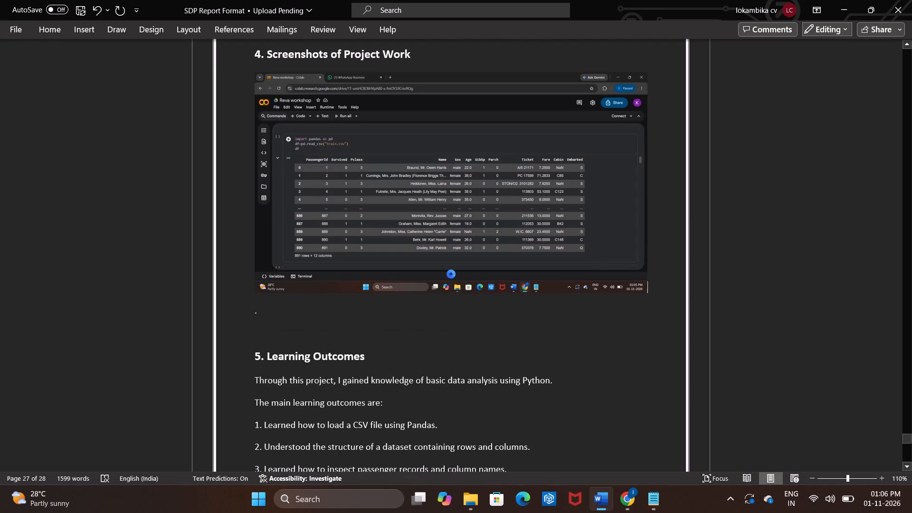
click(52, 29)
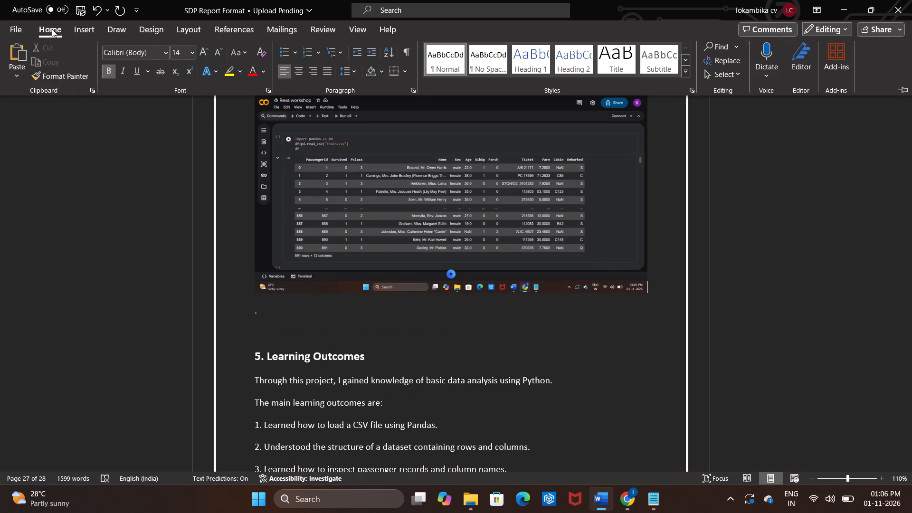
Switch to the Colab notebook and capture the full screen with the first/last five rows and dataset shape cells in view.
click(630, 498)
click(653, 452)
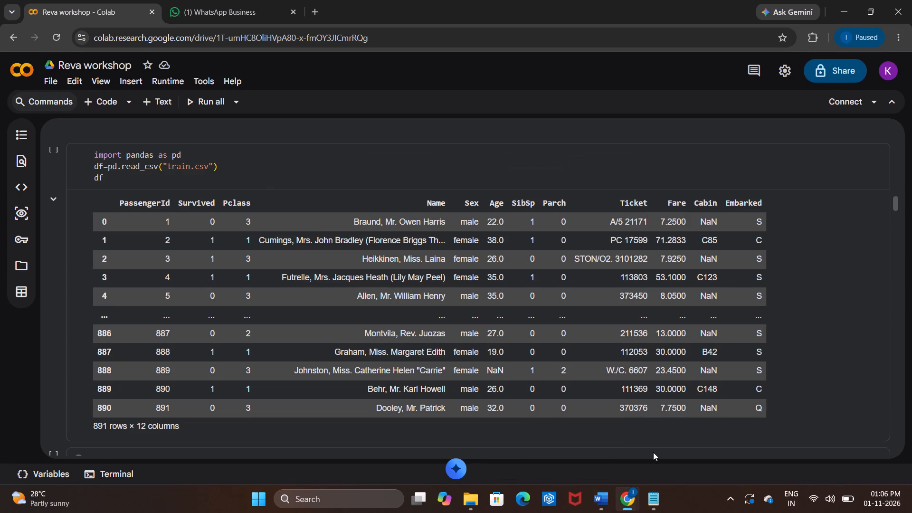
scroll(653, 452, down, 5)
scroll(653, 452, up, 1)
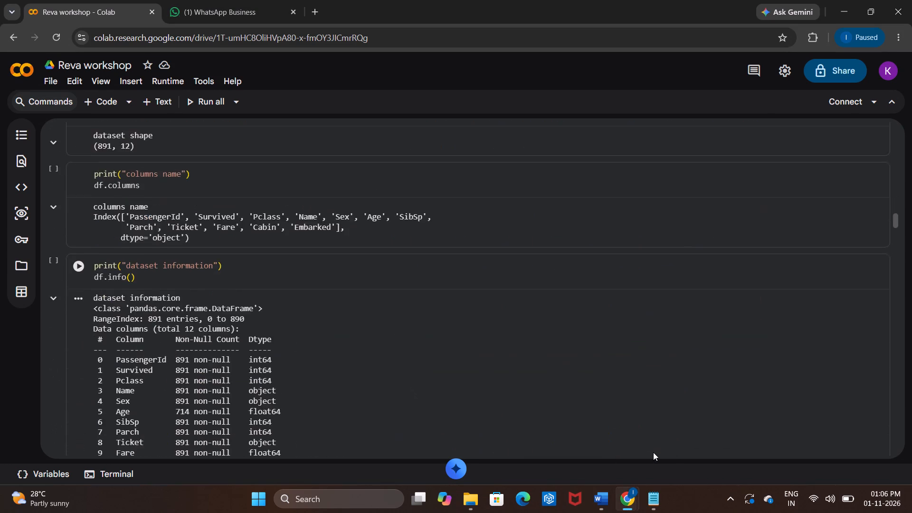
scroll(653, 452, up, 3)
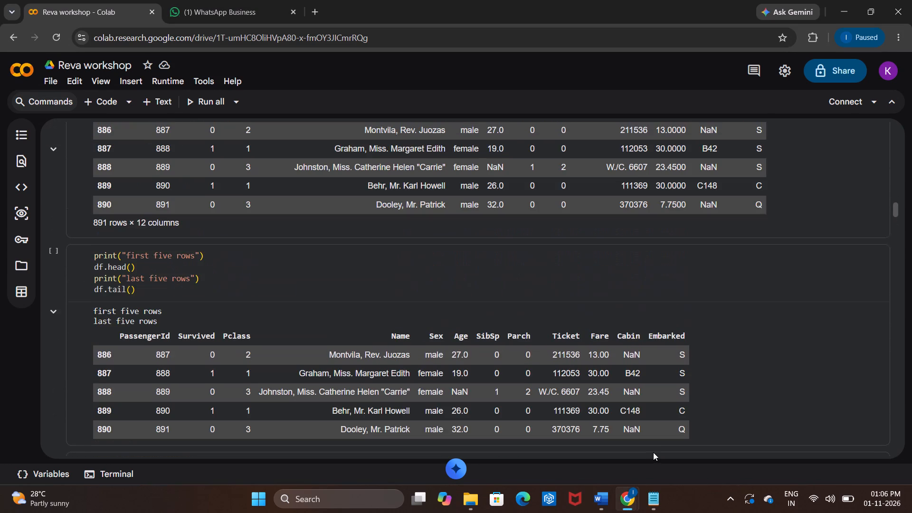
scroll(653, 452, down, 4)
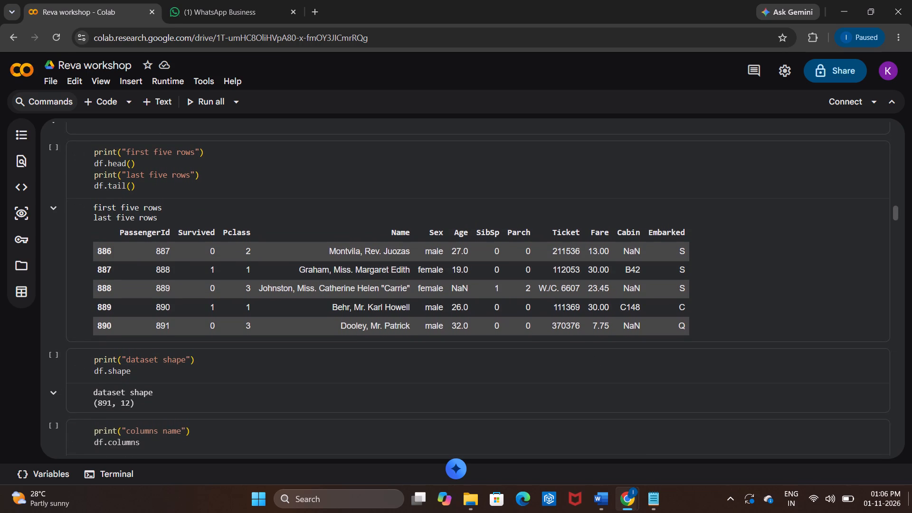
key(shift+super+s)
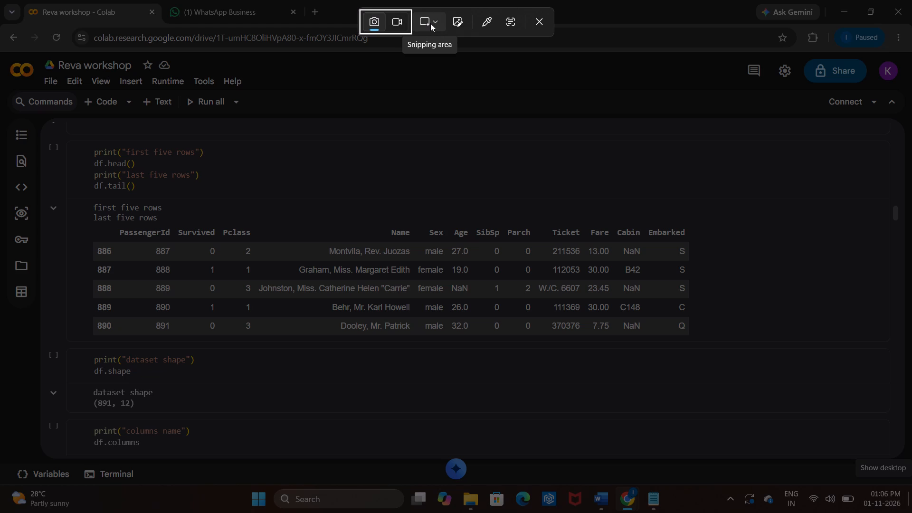
click(430, 23)
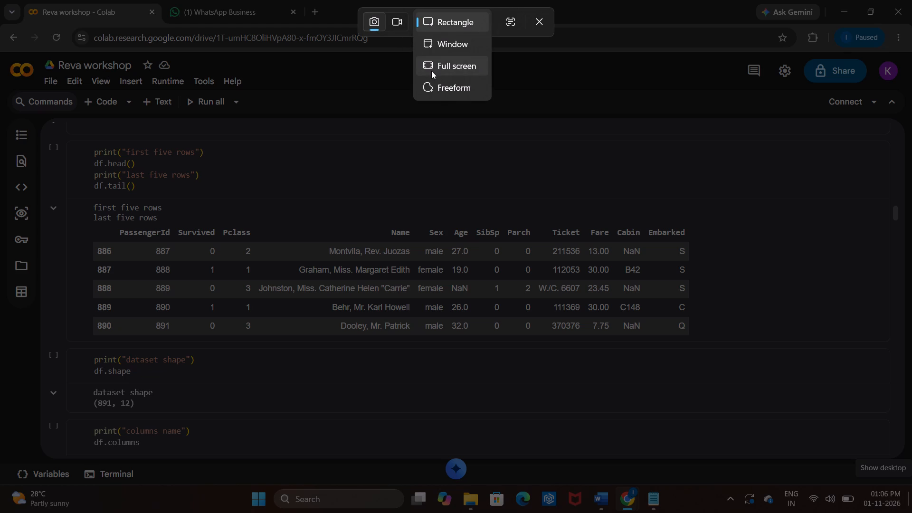
click(431, 71)
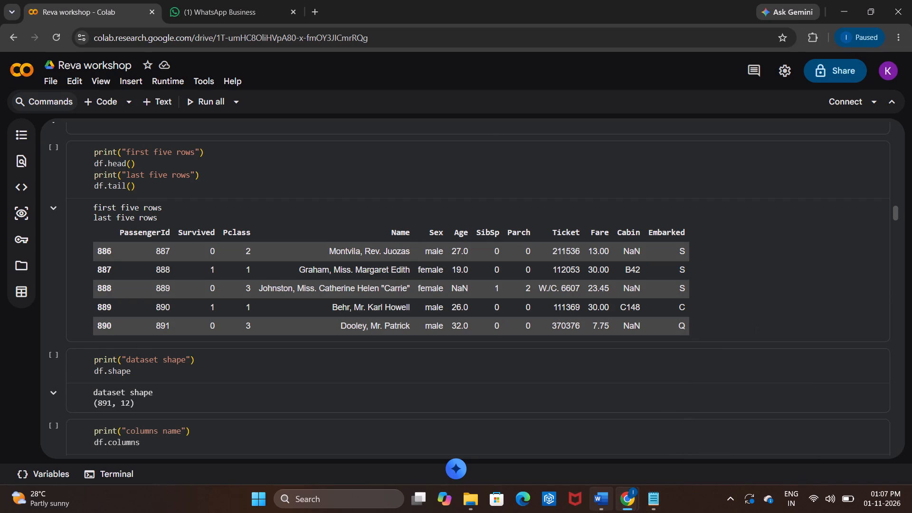
In the Word report, paste the capture two lines below the dataset screenshot and add a new line after it.
click(606, 453)
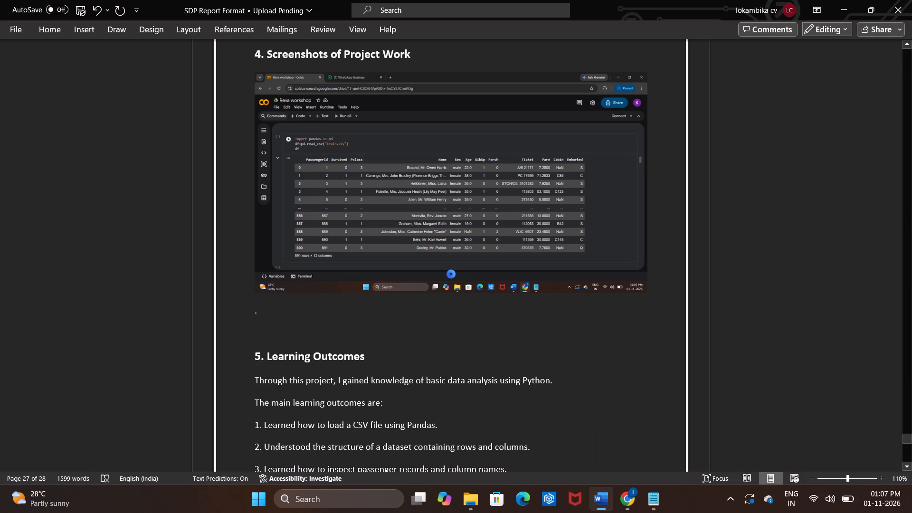
key(Return)
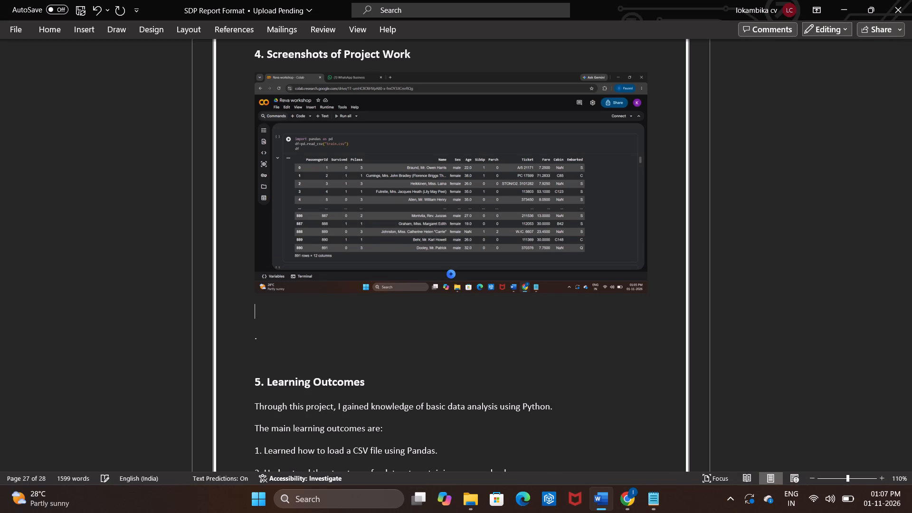
key(Return)
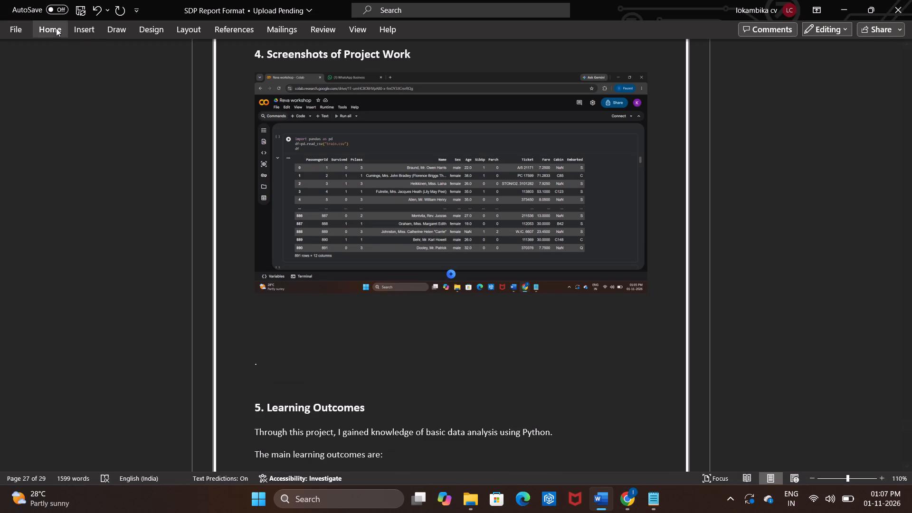
click(56, 28)
click(17, 53)
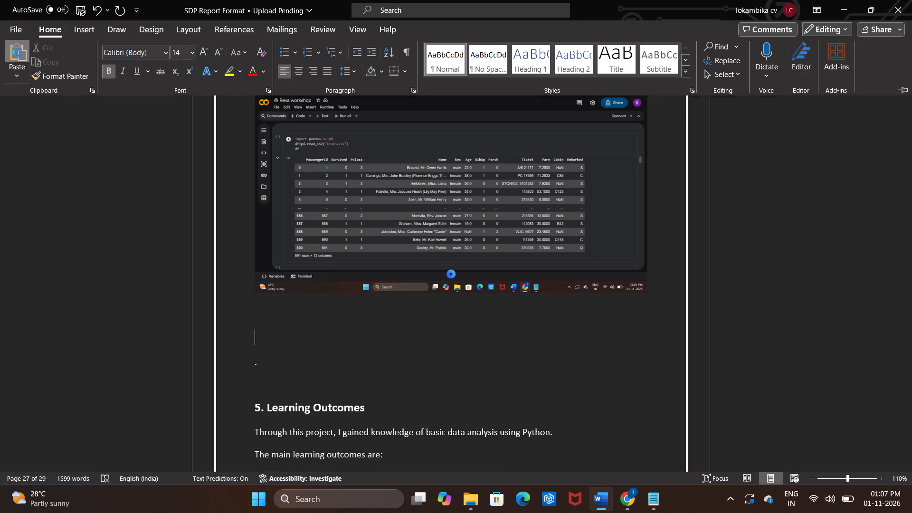
scroll(405, 325, down, 1)
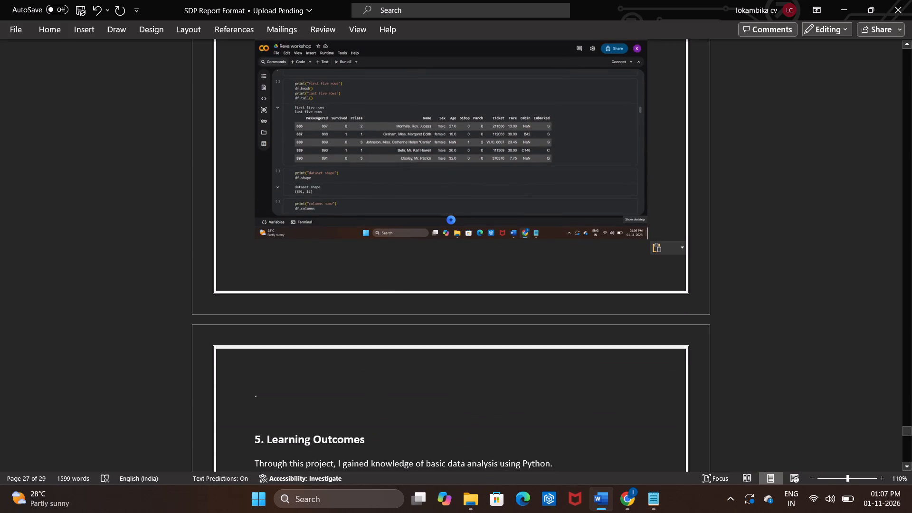
key(Return)
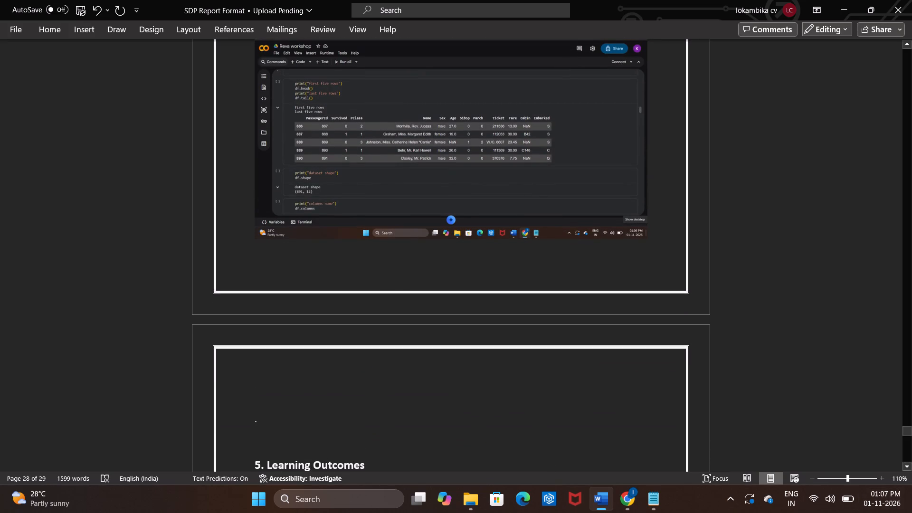
Back in the Colab notebook, capture the full screen with the columns name and dataset information outputs in view.
click(631, 499)
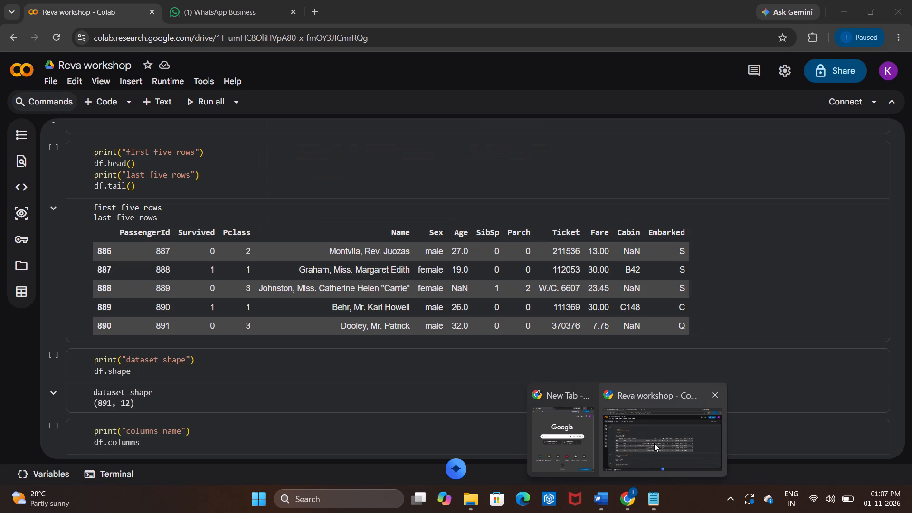
click(654, 443)
scroll(646, 355, down, 3)
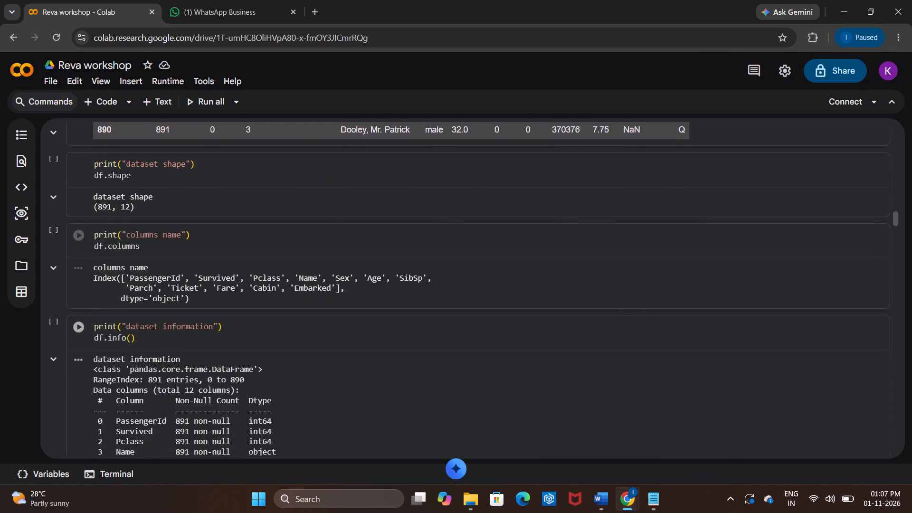
scroll(646, 355, down, 2)
right_click(646, 355)
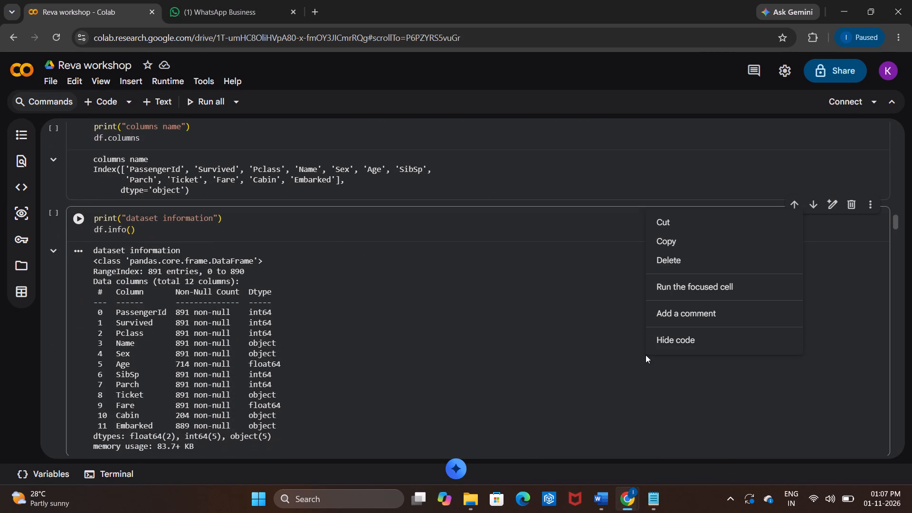
click(543, 188)
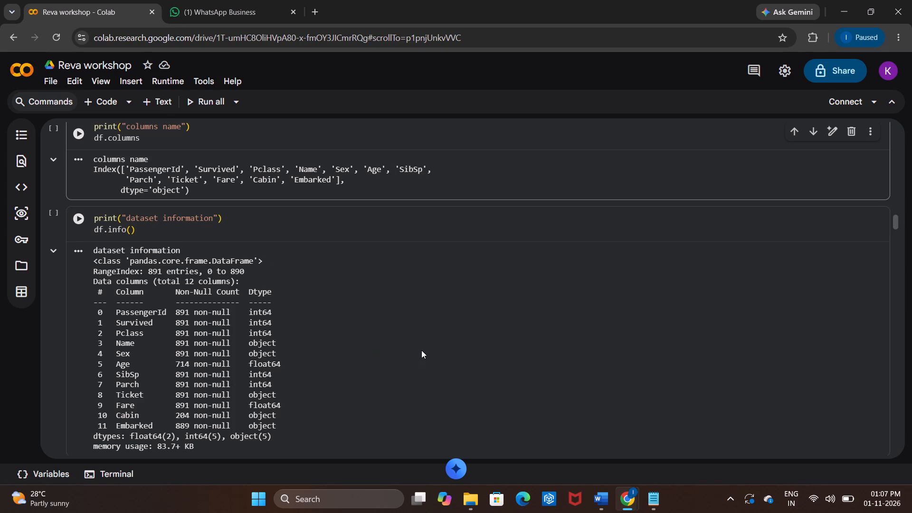
key(shift+super+s)
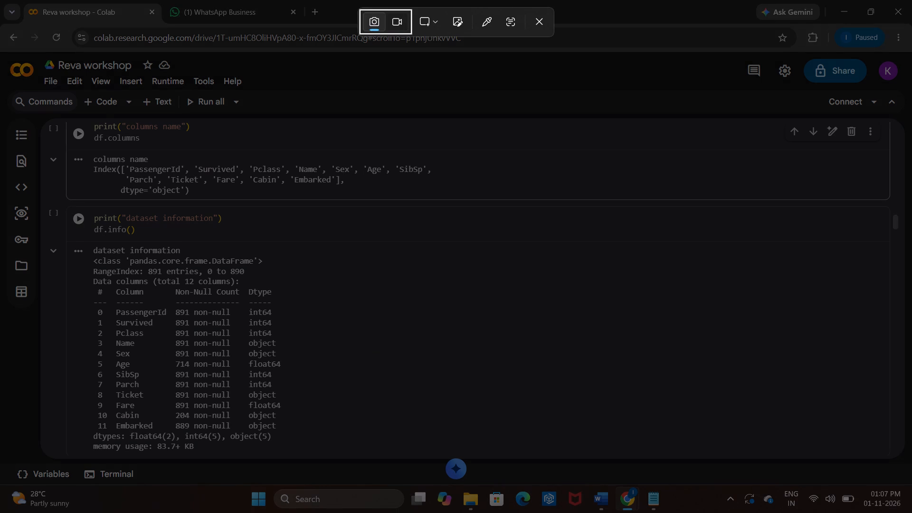
click(419, 15)
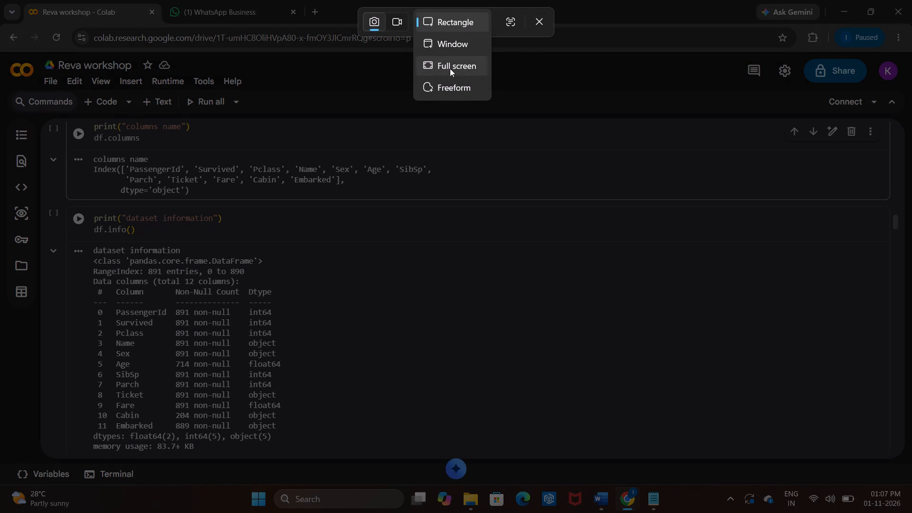
click(452, 64)
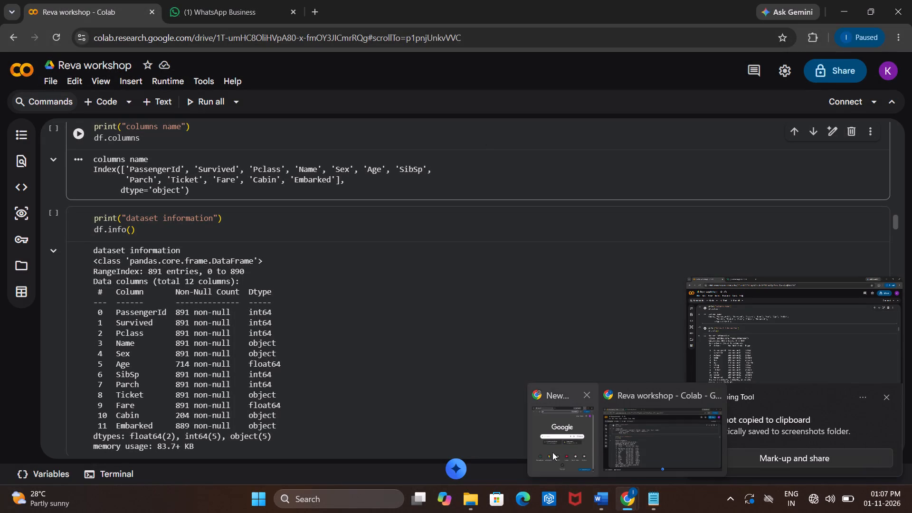
Paste the column names and dataset information capture into the Word report, above "5. Learning Outcomes".
click(598, 510)
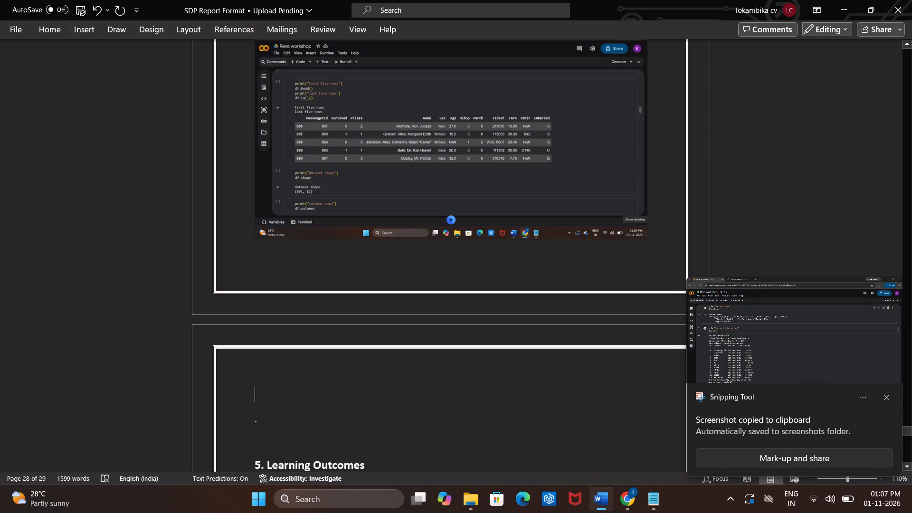
click(54, 33)
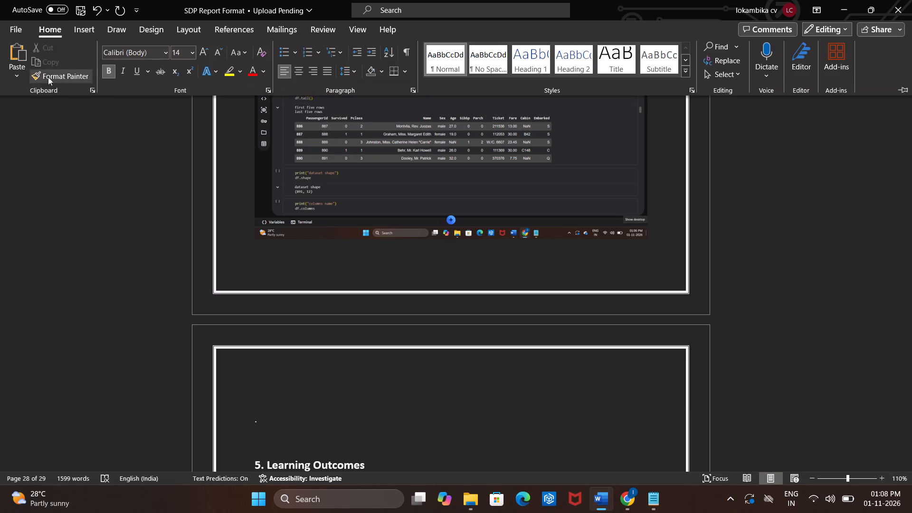
click(18, 51)
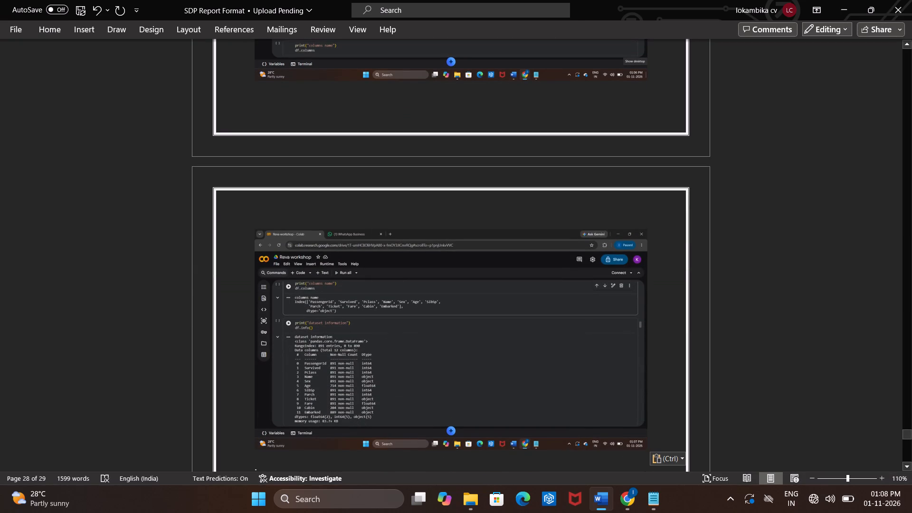
Return to the Colab notebook and capture the full screen with the df.describe() statistical summary table in view.
click(620, 501)
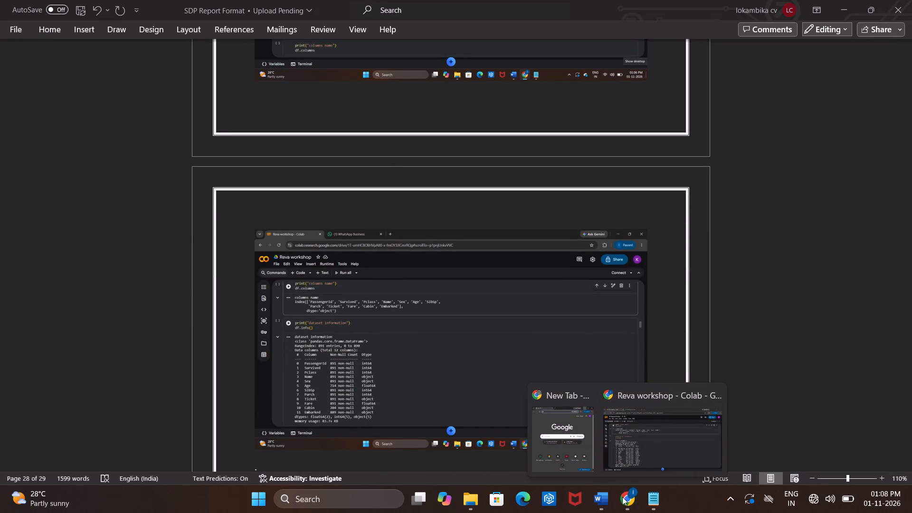
click(657, 448)
scroll(577, 372, down, 1)
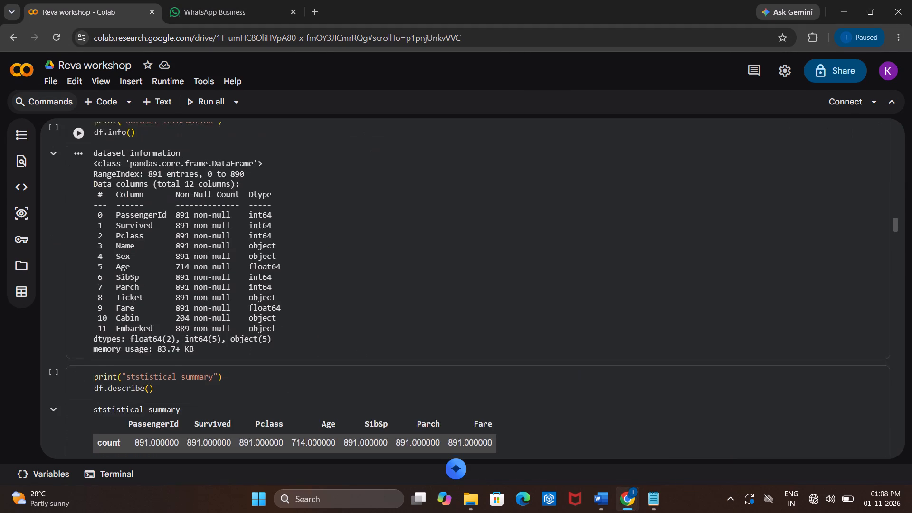
scroll(577, 372, down, 2)
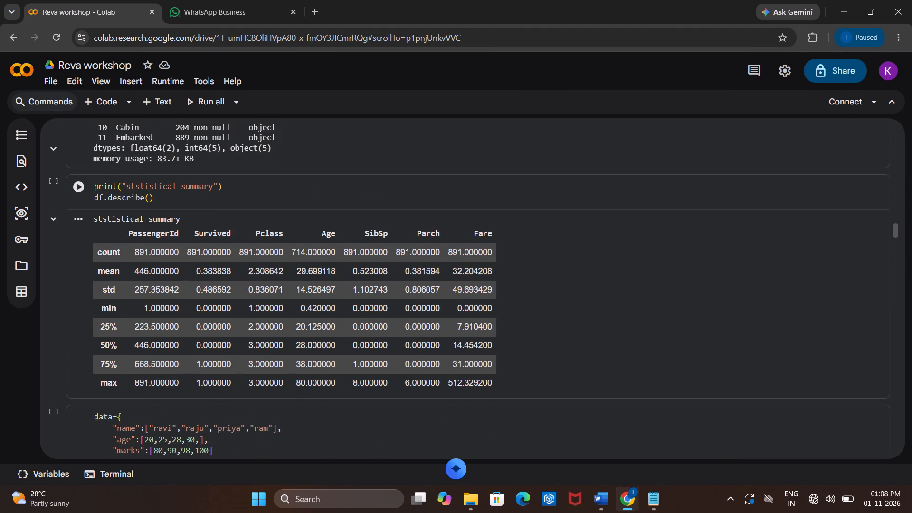
key(shift+super+s)
click(439, 18)
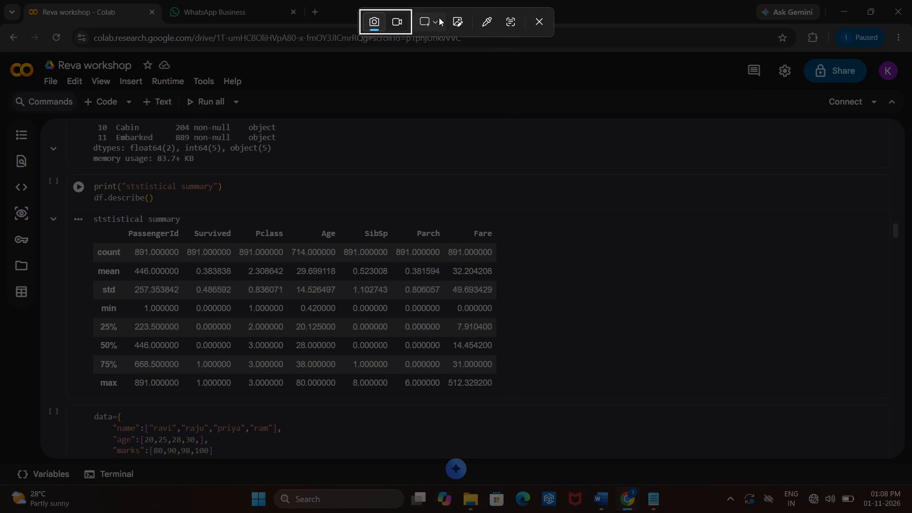
click(448, 70)
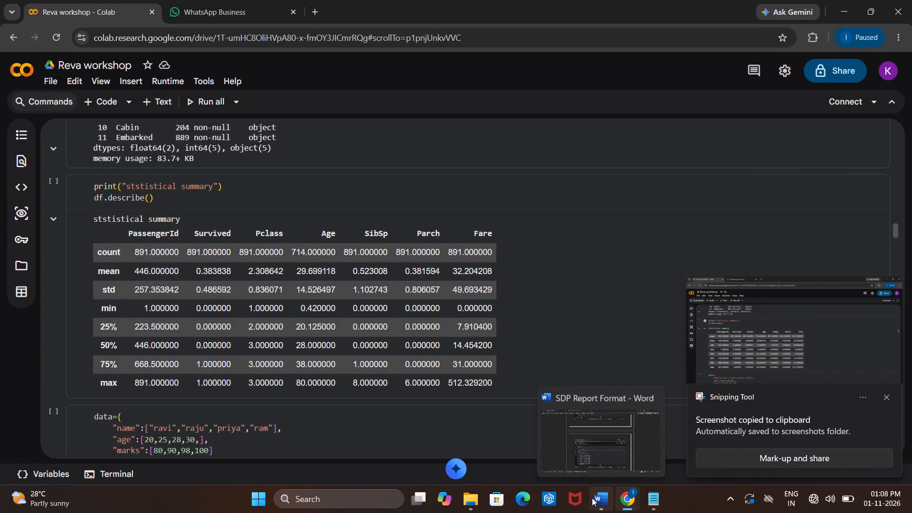
In the Word report, paste the statistical summary capture two lines below the dataset information screenshot and add two new lines after it.
click(606, 465)
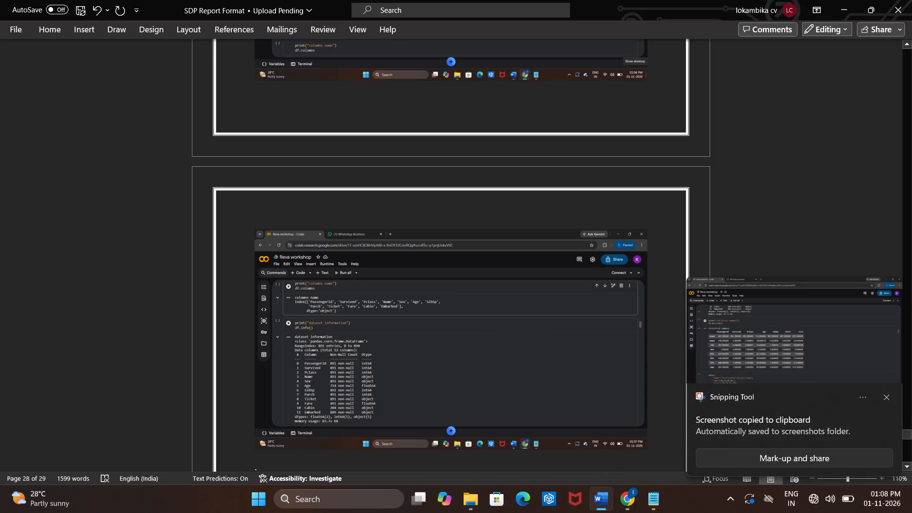
key(Return)
key(Return)
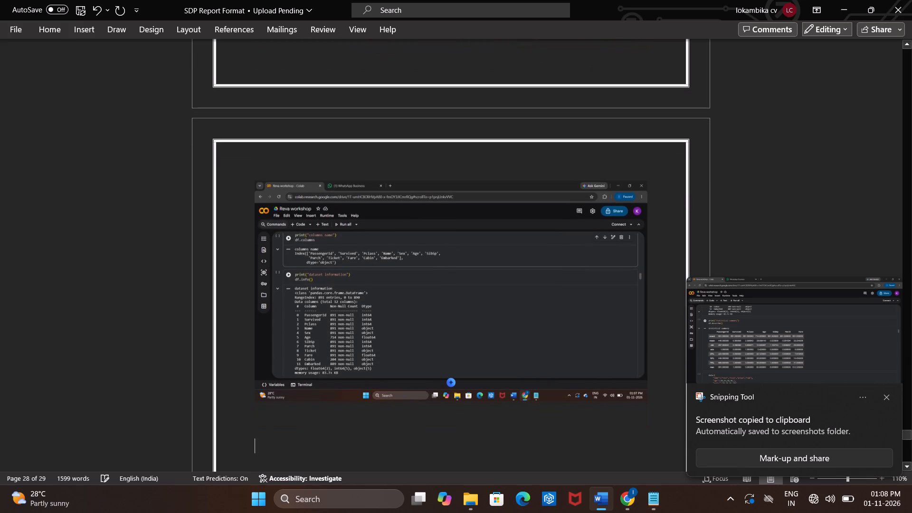
click(52, 24)
click(21, 48)
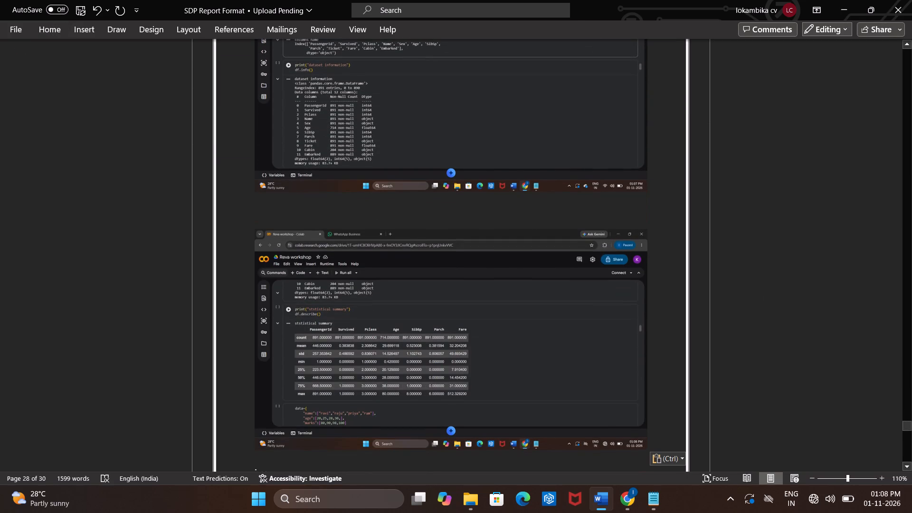
scroll(361, 271, down, 3)
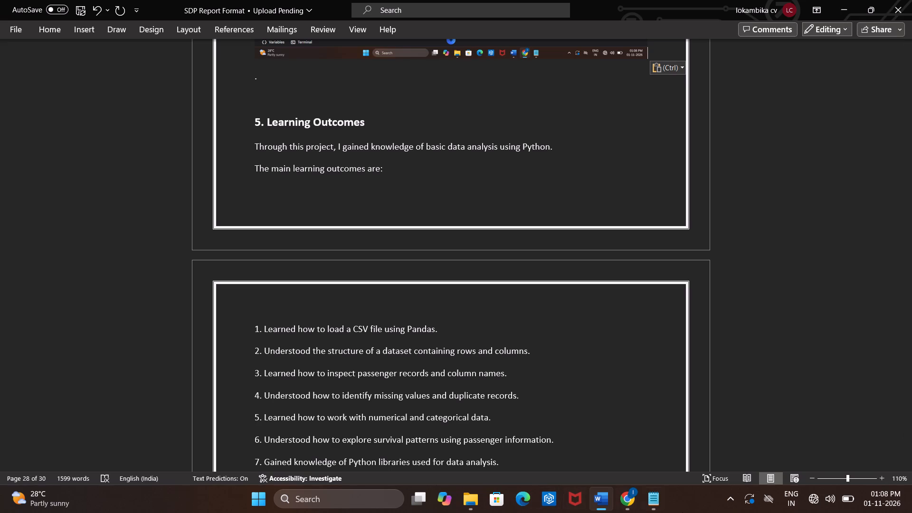
key(Return)
key(Return)
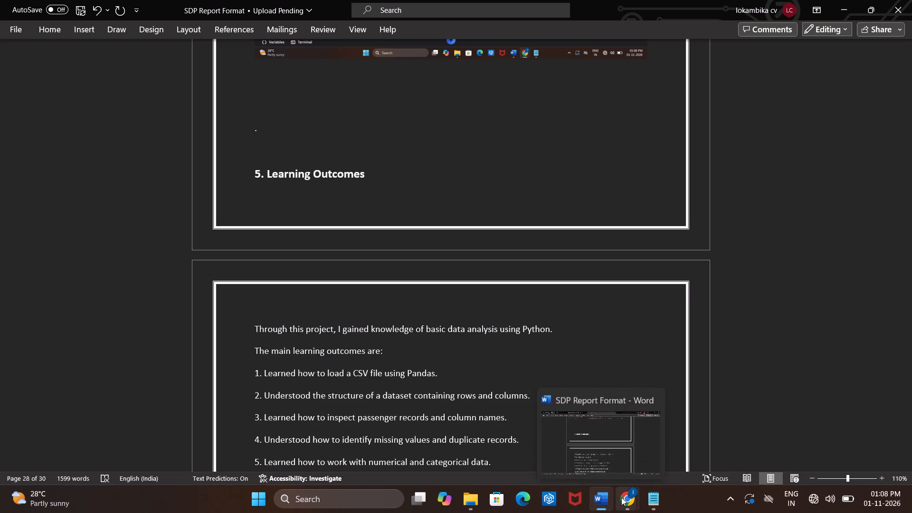
Back in the Colab notebook, capture the full screen with the name/age/marks table and the "passenger with fare greater than 50" output in view.
click(648, 445)
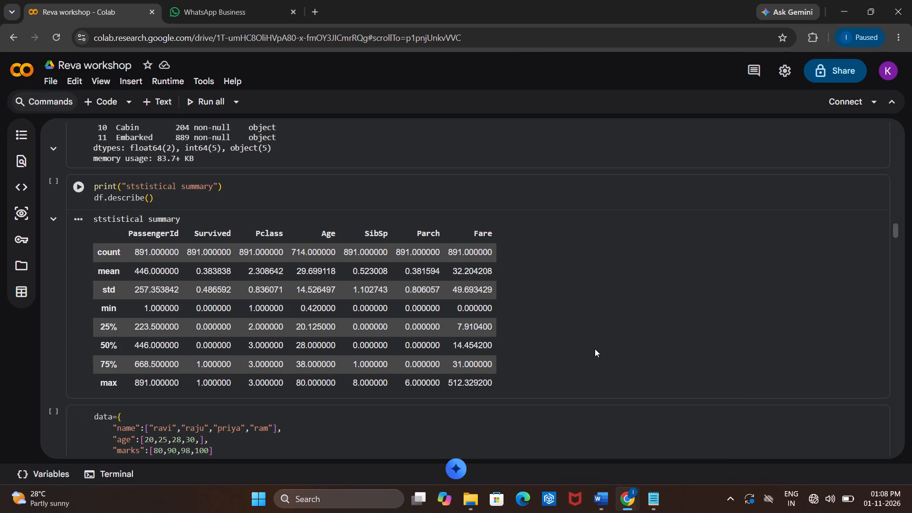
scroll(595, 349, down, 1)
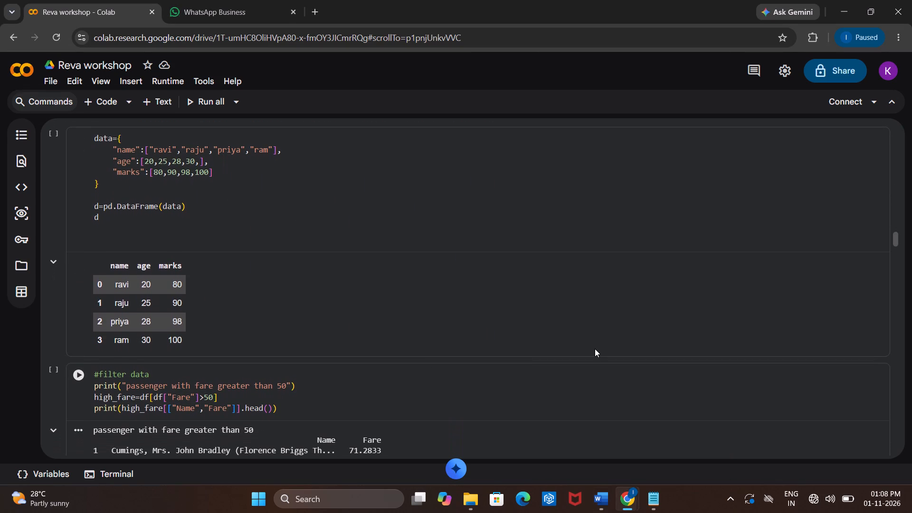
scroll(595, 349, down, 2)
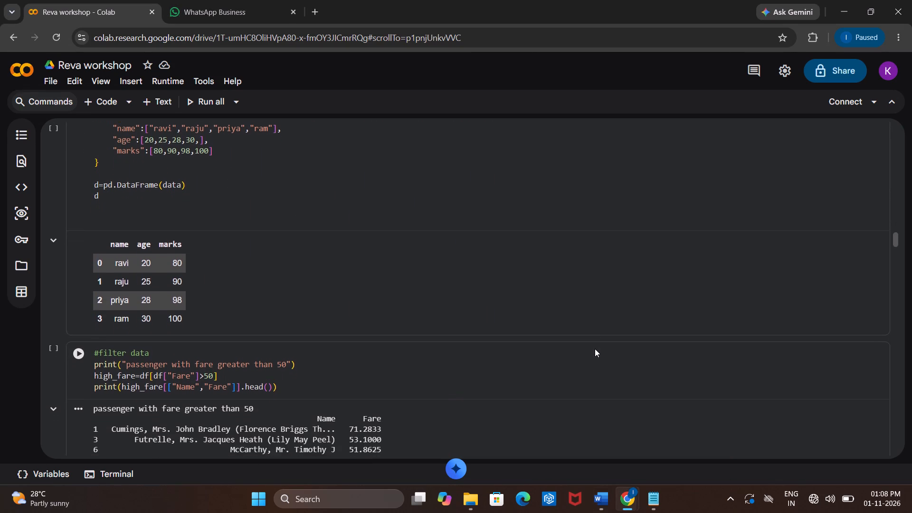
scroll(595, 349, down, 1)
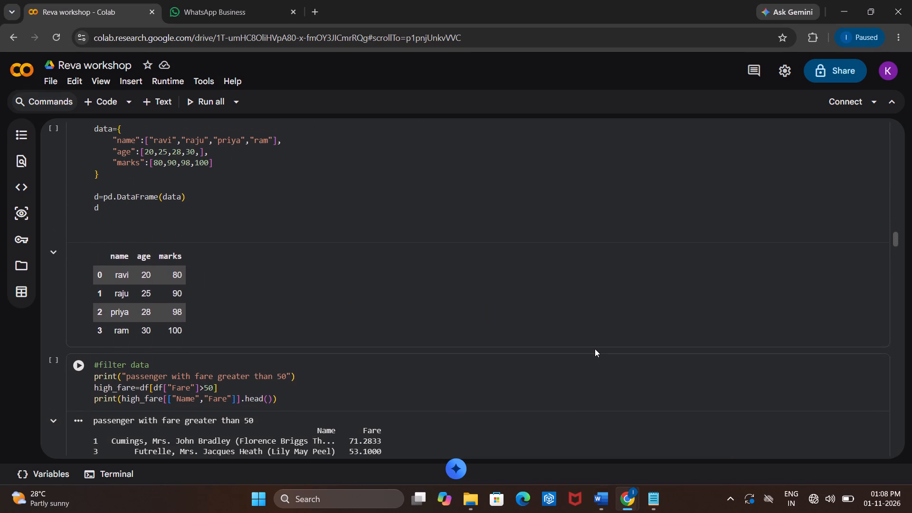
scroll(595, 349, down, 1)
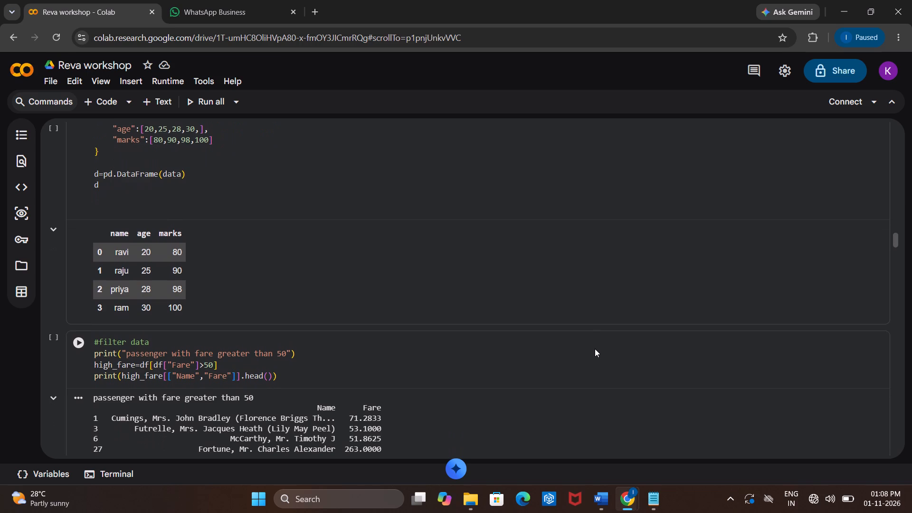
key(shift+super+s)
click(434, 18)
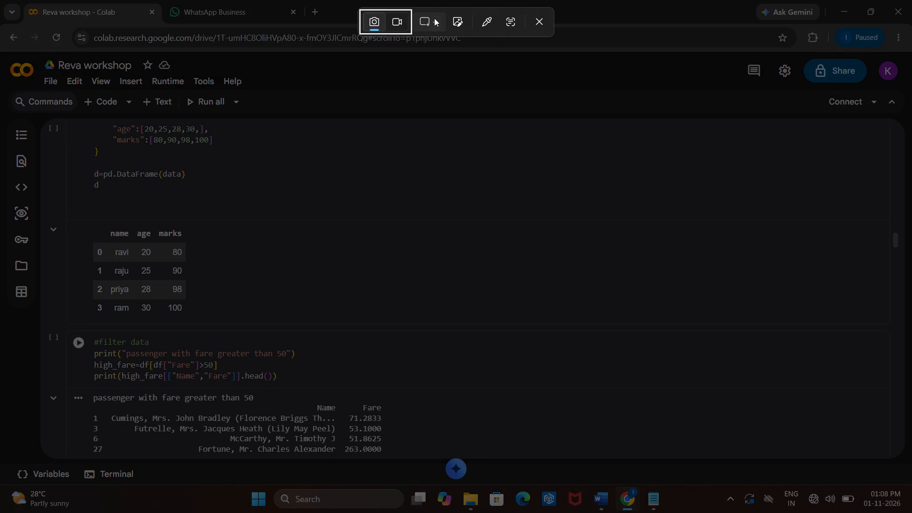
click(440, 60)
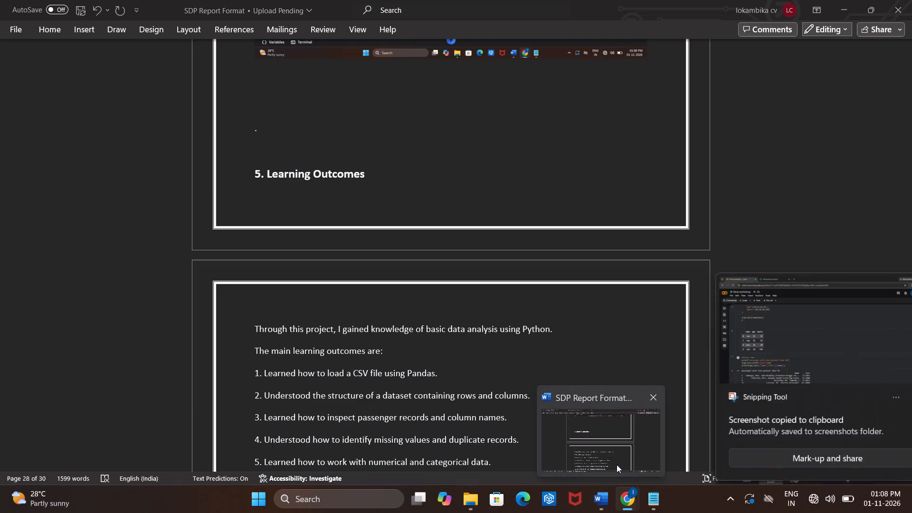
Paste the marks table and fare filter capture into the Word report, above "5. Learning Outcomes".
click(617, 465)
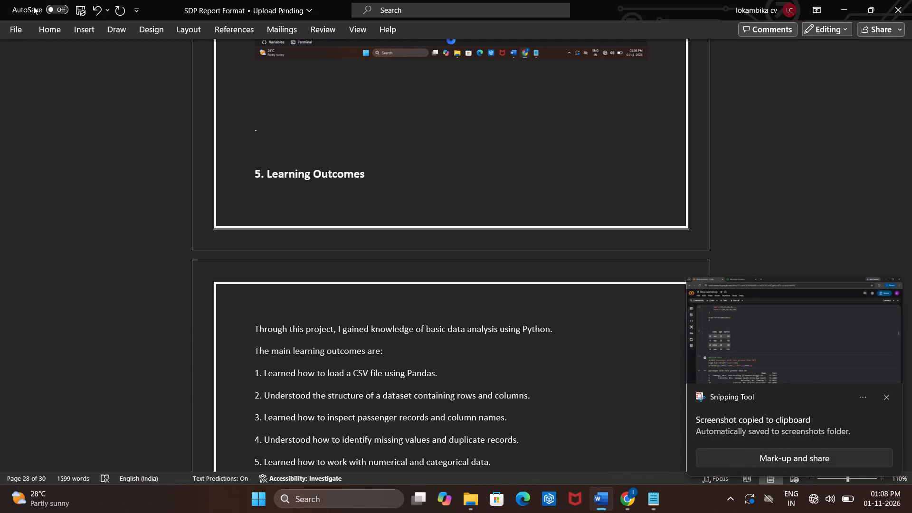
click(41, 31)
click(13, 57)
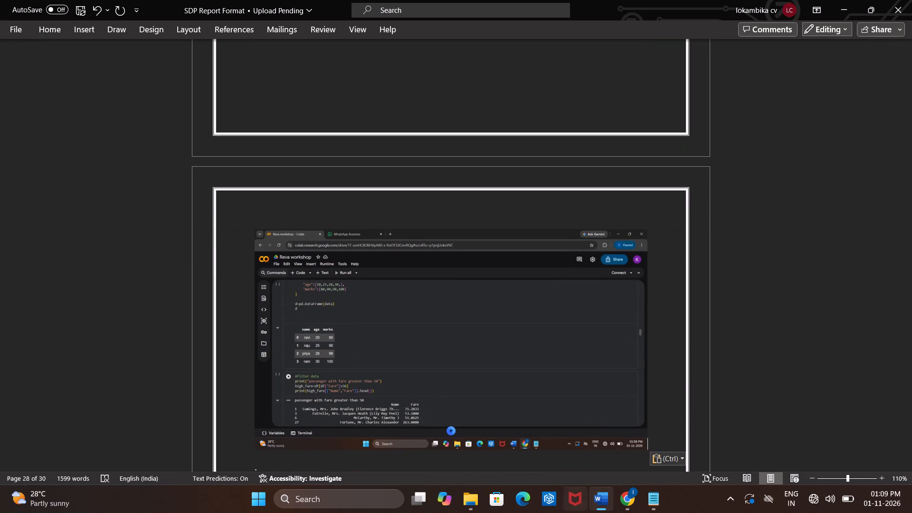
Return to the Colab notebook and capture the full screen with the survived first-class passenger and sort data outputs in view.
click(628, 494)
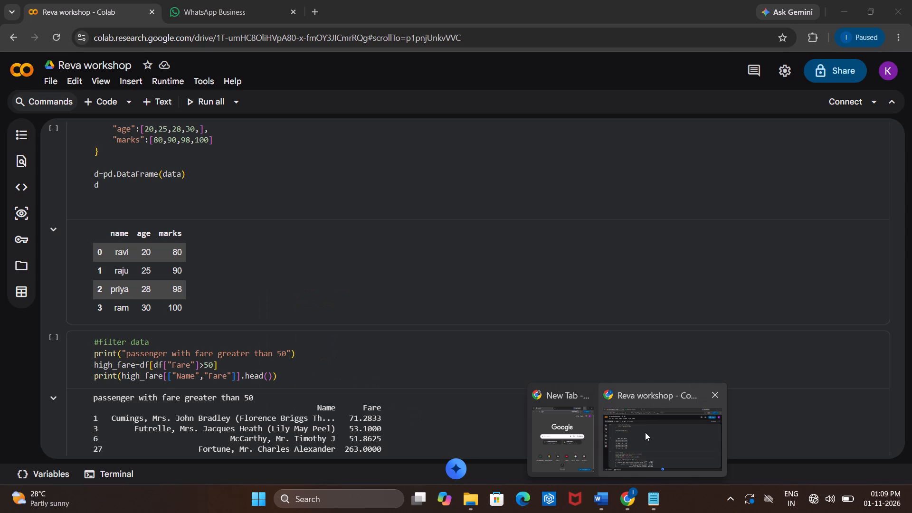
click(645, 432)
scroll(606, 365, down, 2)
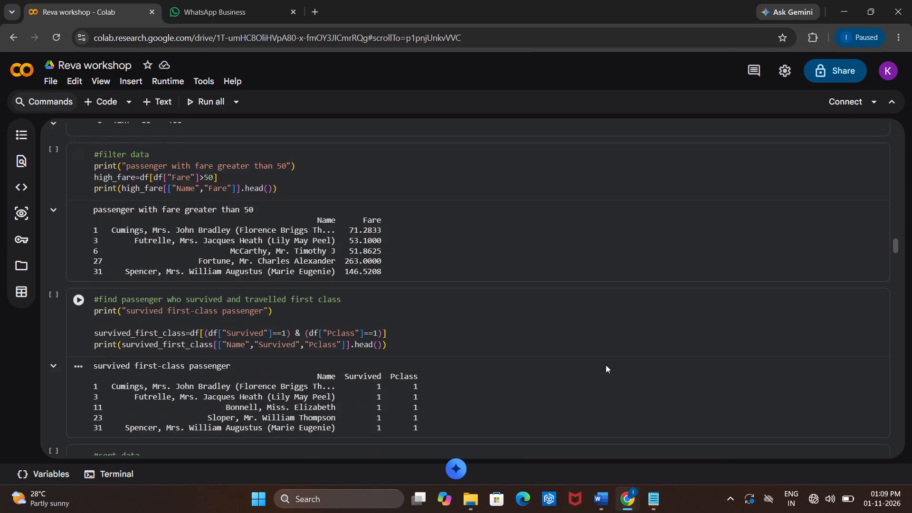
scroll(606, 365, down, 2)
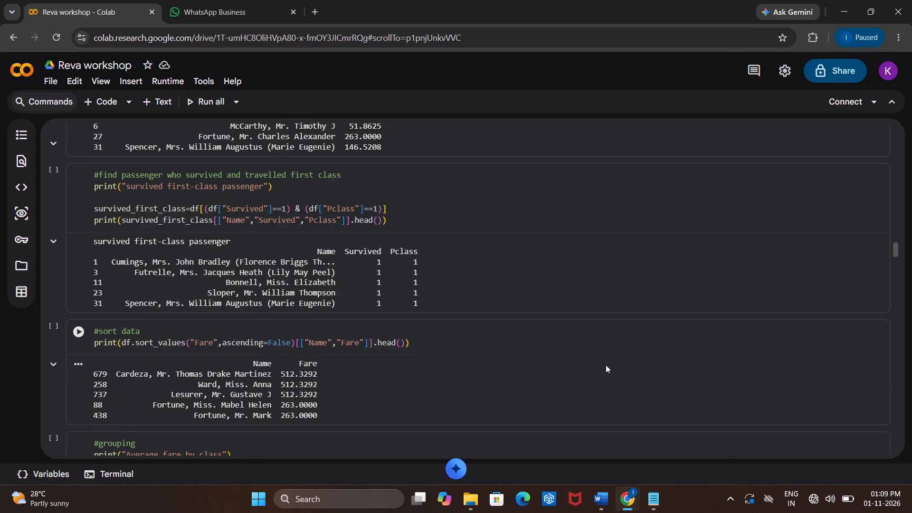
scroll(606, 365, down, 2)
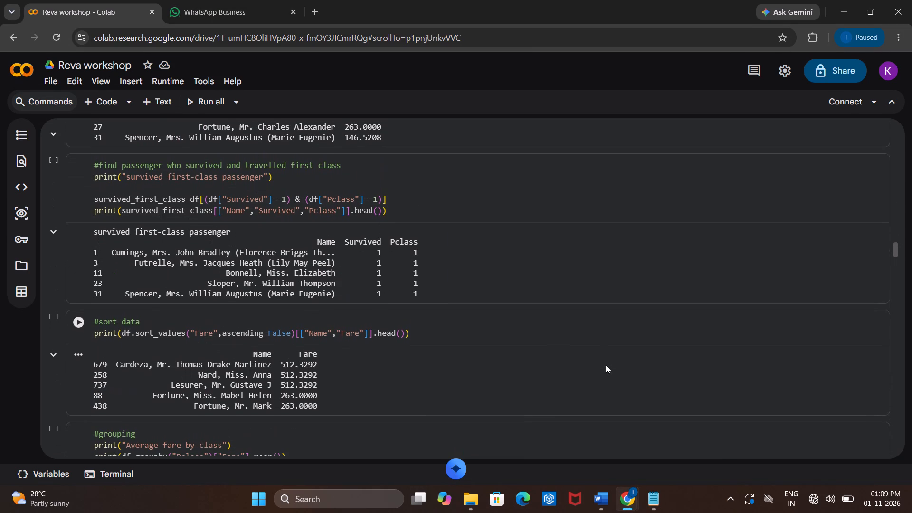
key(shift+super+s)
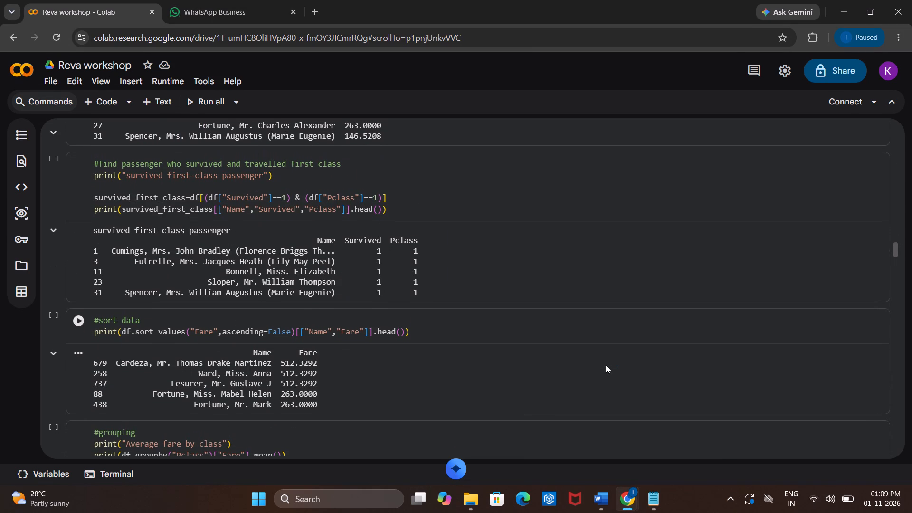
click(437, 17)
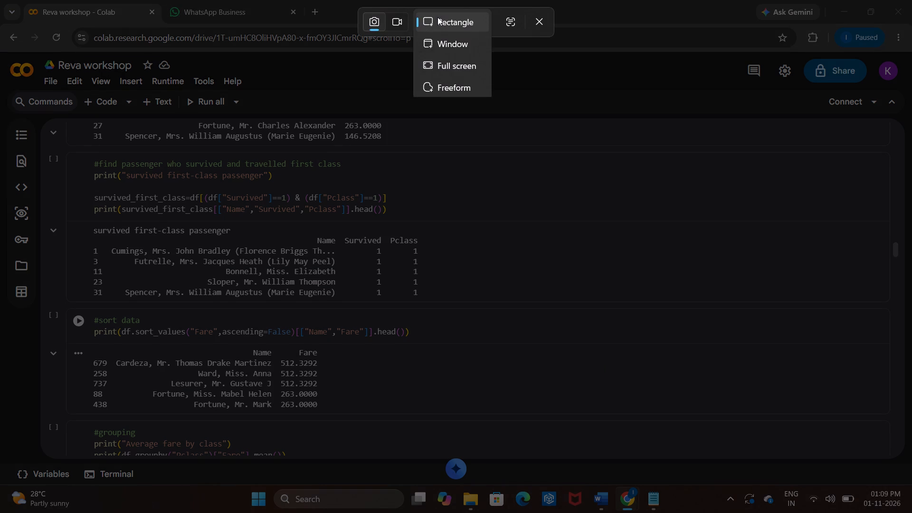
click(443, 59)
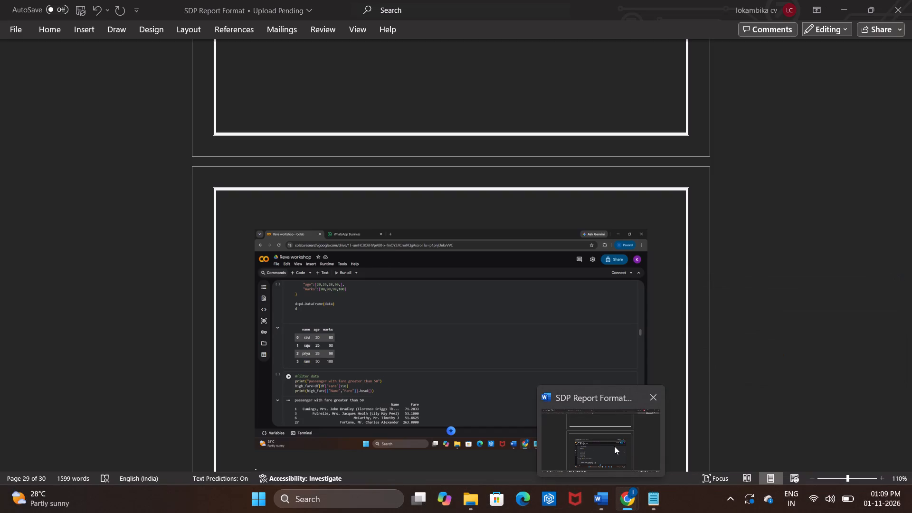
In the Word report, paste the capture two lines below the fare filter screenshot and add two new lines after it.
click(614, 446)
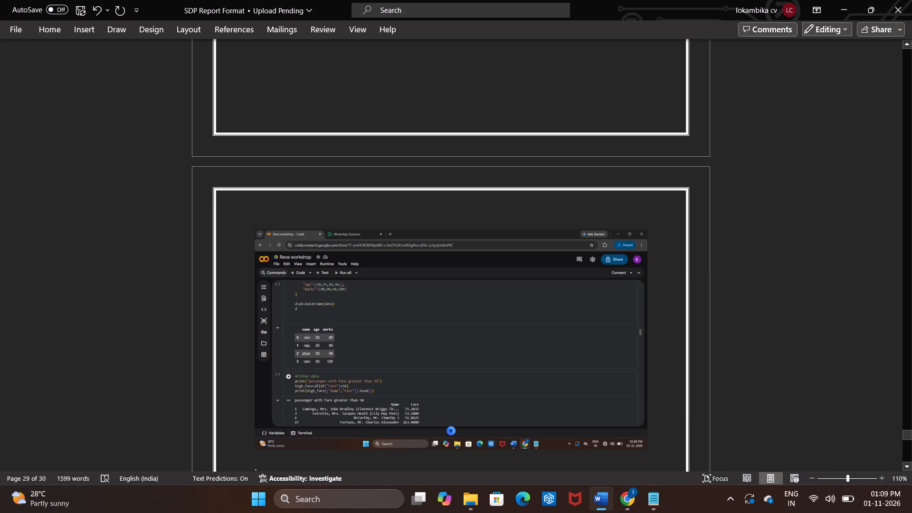
key(Return)
key(Return)
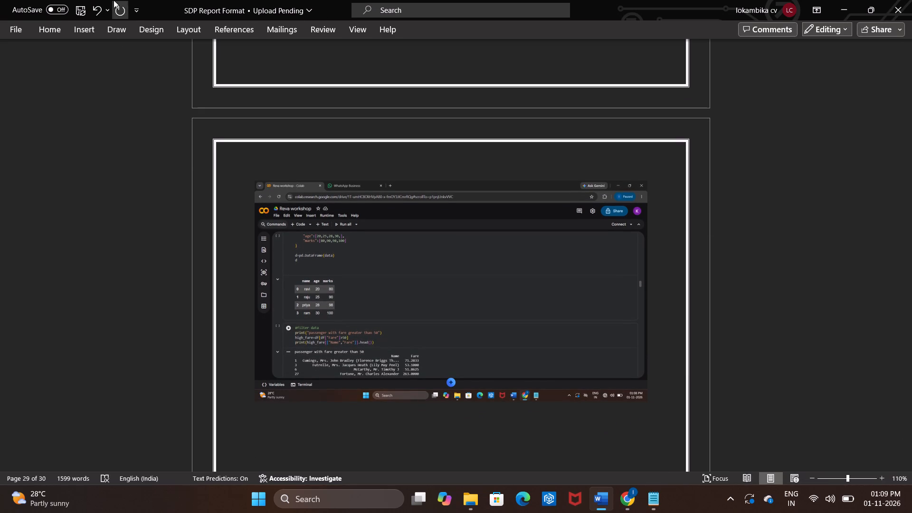
click(47, 31)
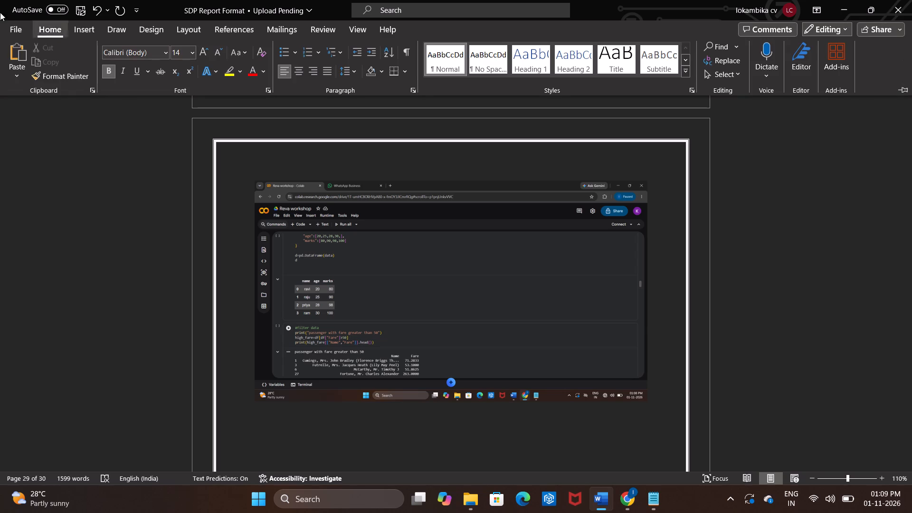
click(12, 49)
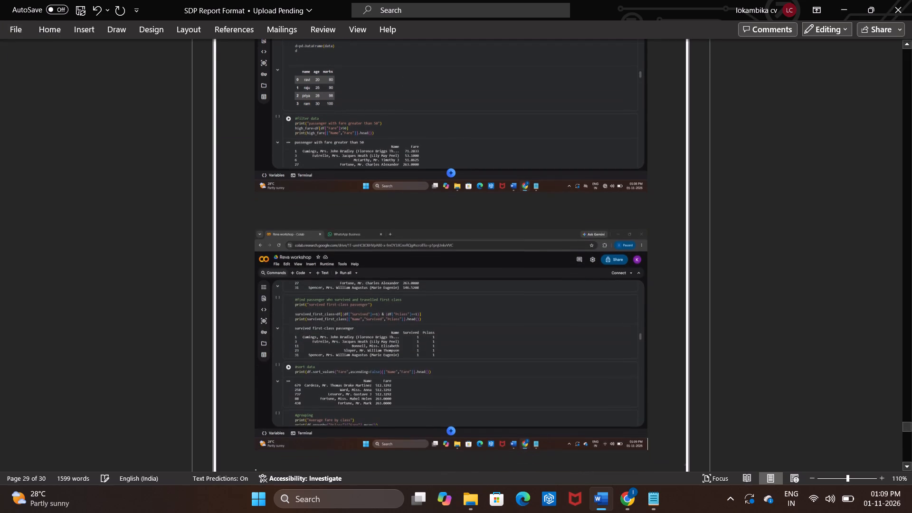
scroll(311, 281, down, 1)
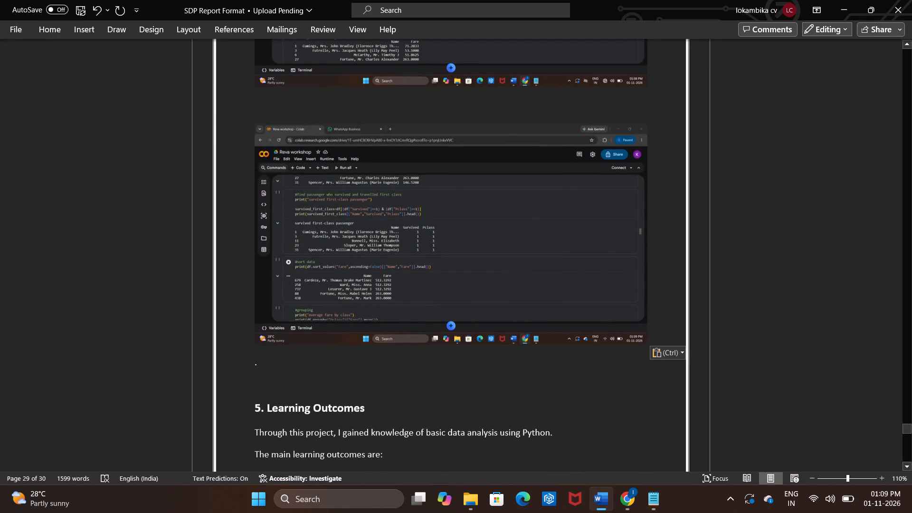
key(Return)
key(Return)
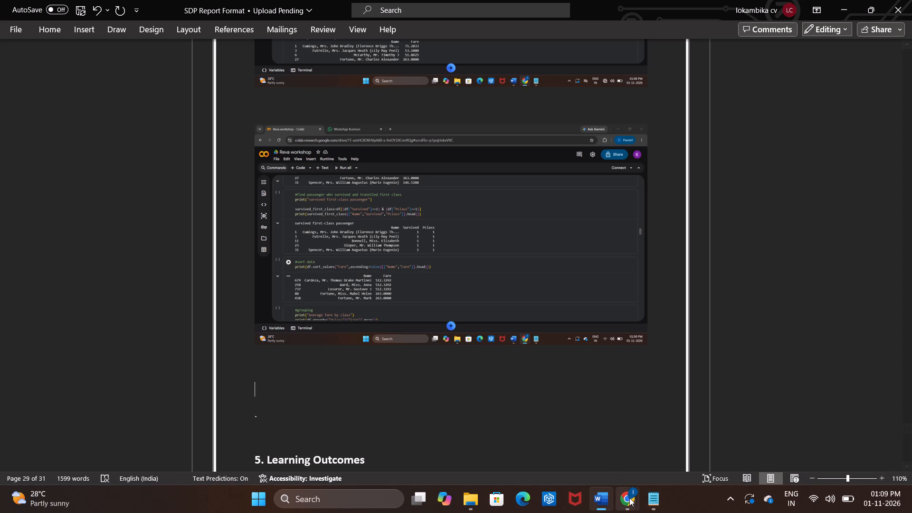
Back in the Colab notebook, capture the full screen with the average fare by class and passenger count by class outputs in view.
click(656, 418)
scroll(627, 387, down, 1)
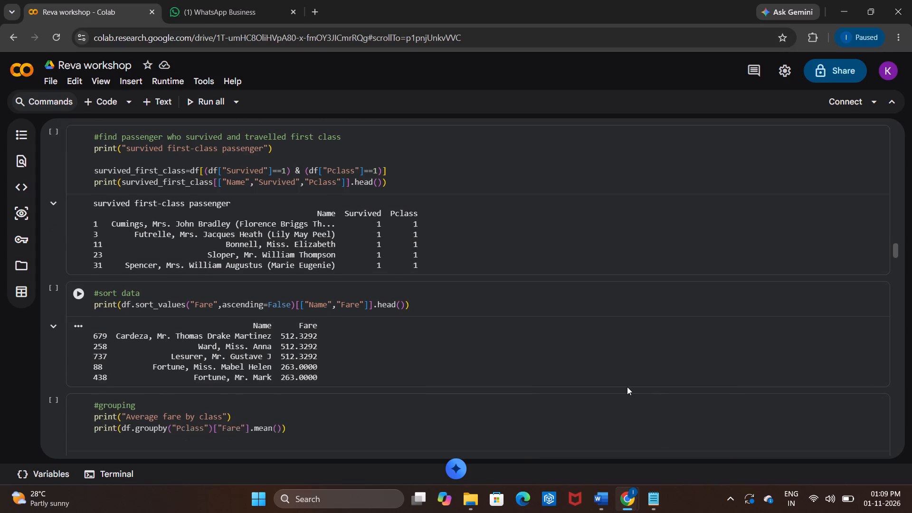
scroll(627, 387, down, 2)
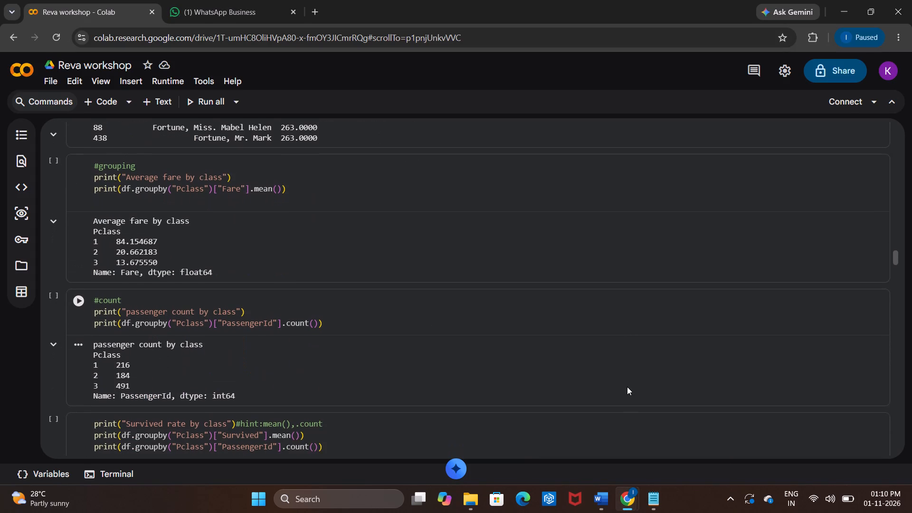
scroll(627, 387, down, 1)
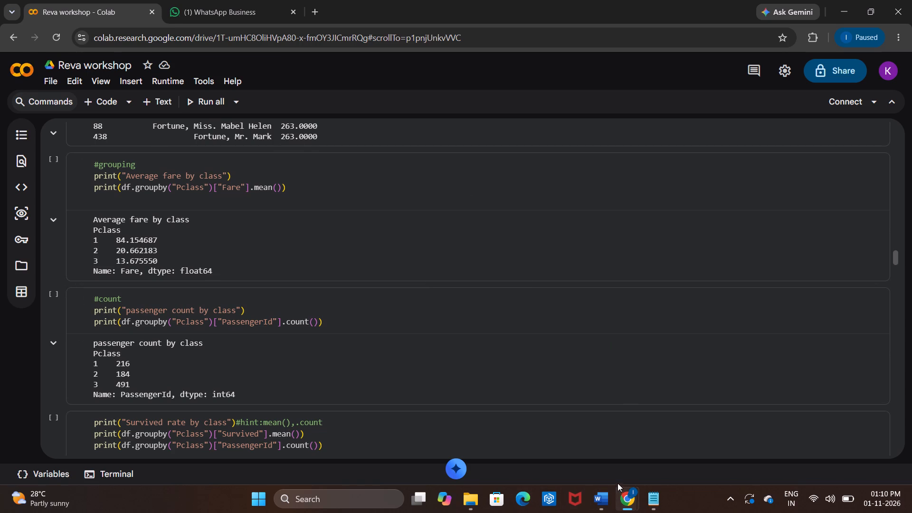
key(shift+super+s)
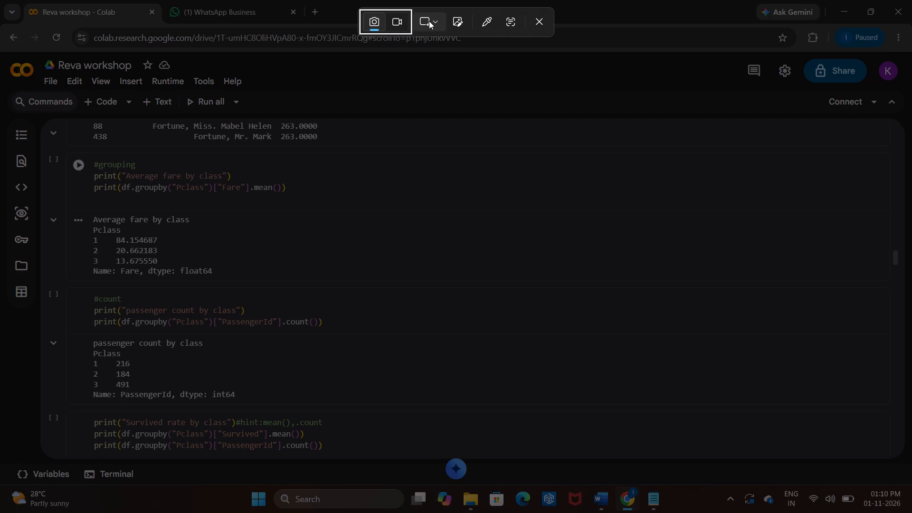
click(429, 21)
click(440, 66)
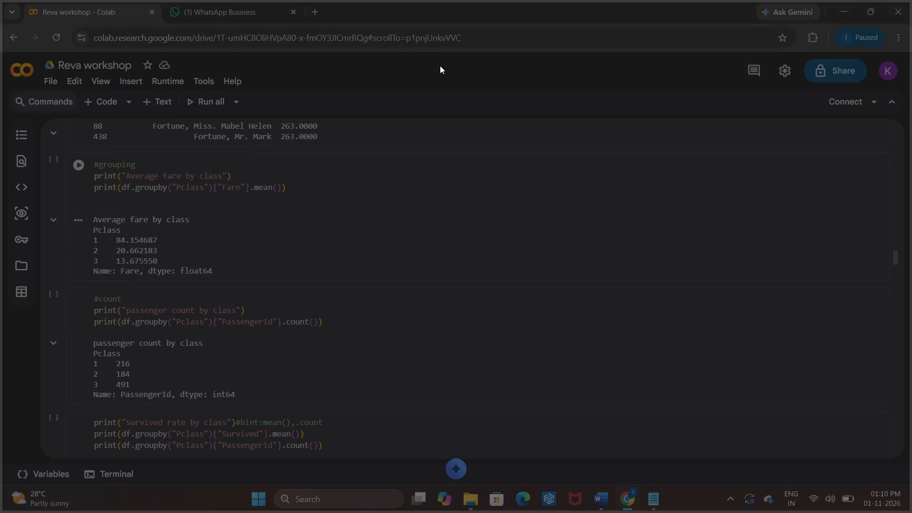
In the Word report, paste the average fare and passenger count capture above "5. Learning Outcomes" and add two new lines after it.
click(604, 491)
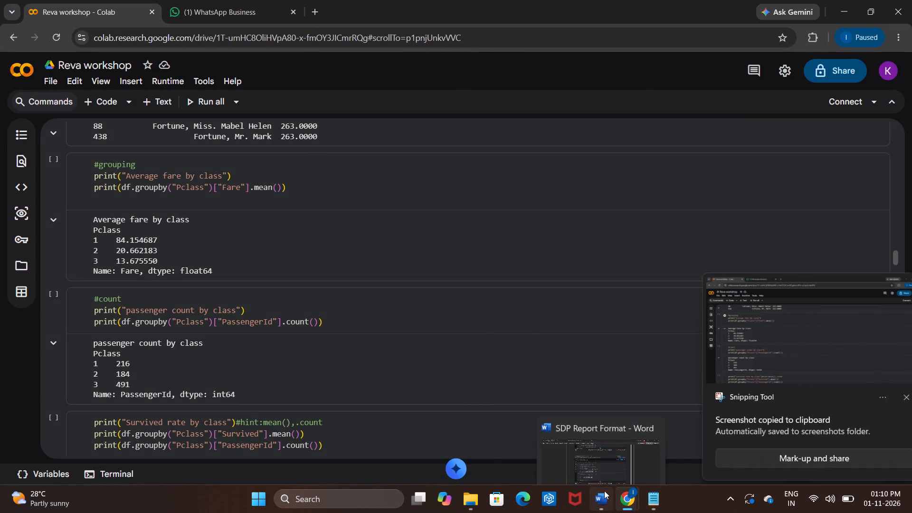
click(618, 407)
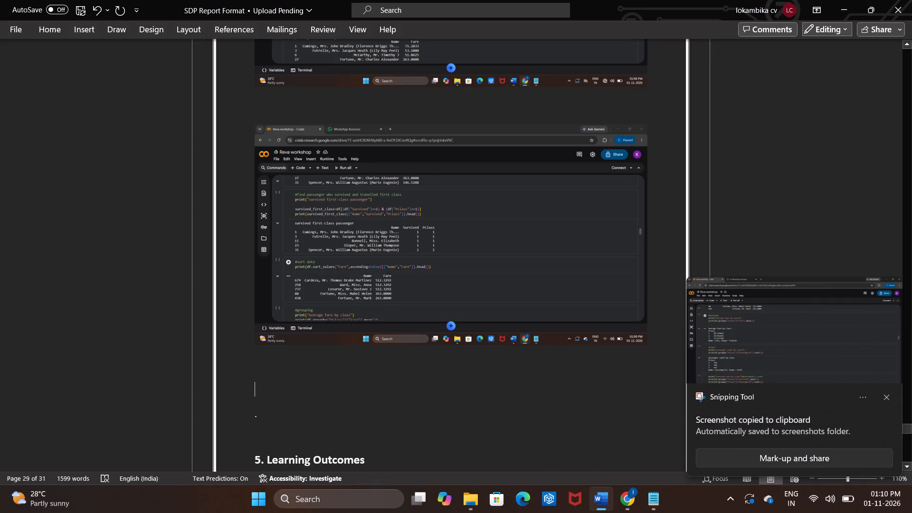
scroll(79, 12, left, 11)
scroll(79, 12, right, 1)
scroll(79, 12, left, 1)
scroll(79, 12, right, 1)
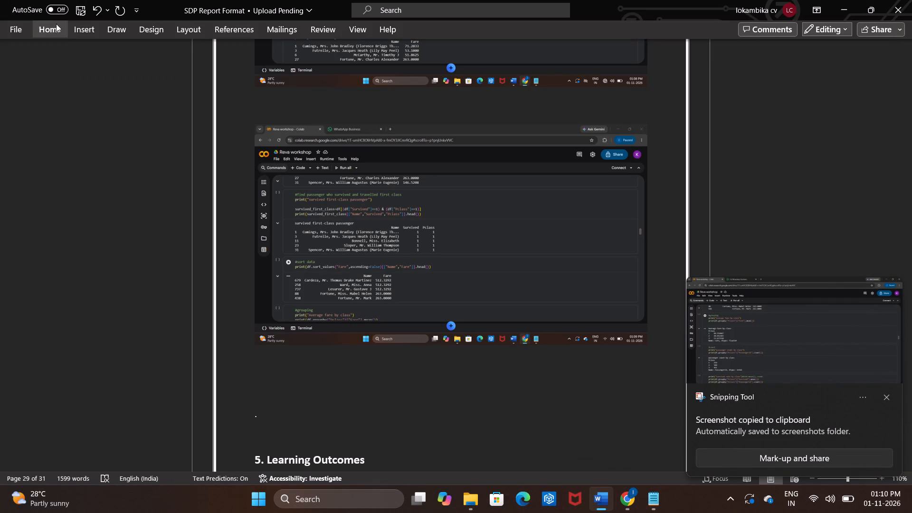
click(56, 26)
click(23, 51)
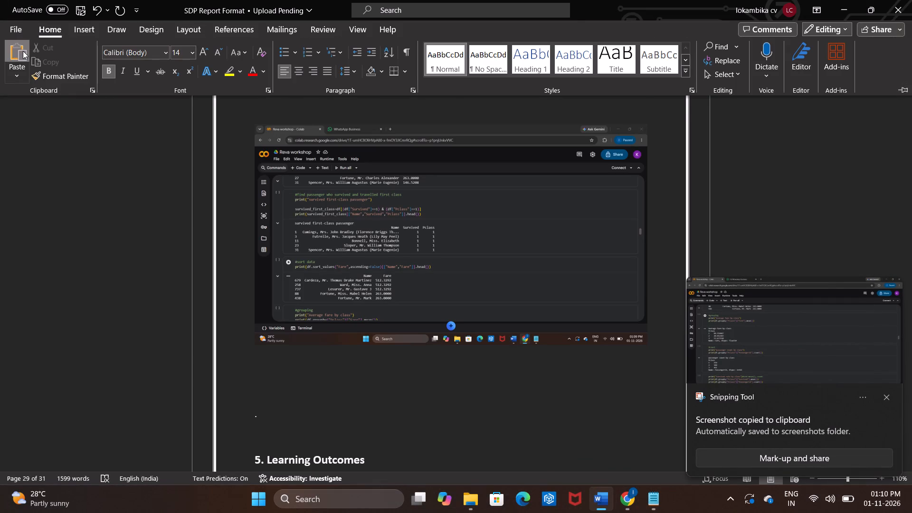
scroll(312, 203, down, 1)
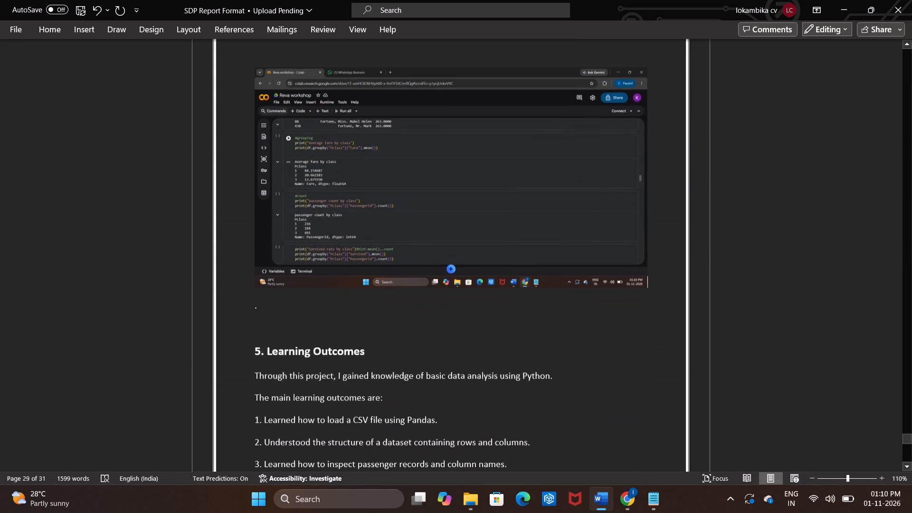
scroll(312, 203, down, 1)
key(Return)
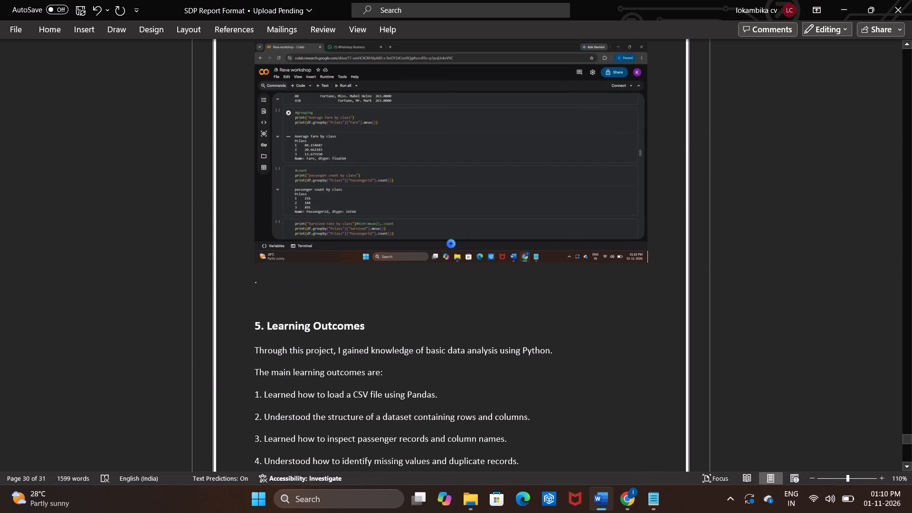
key(Return)
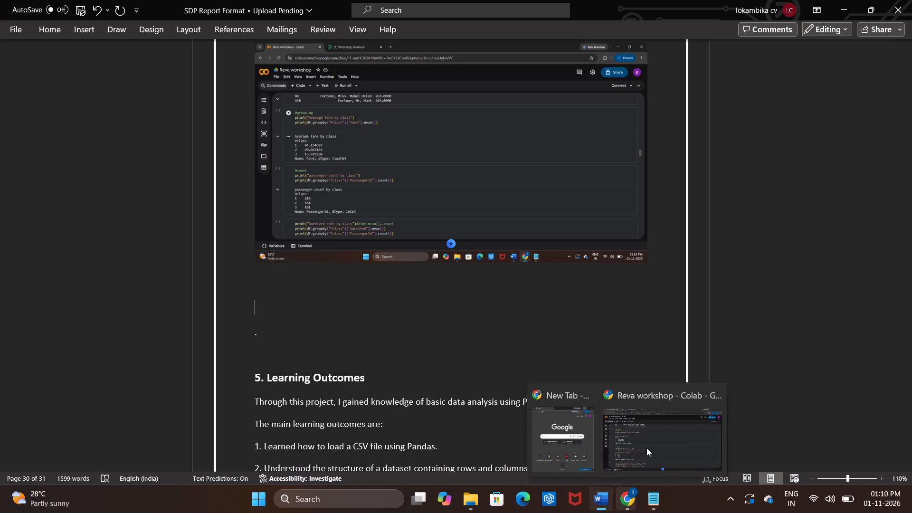
Return to the Colab notebook and capture the full screen with the "Missing values" df.isnull().sum() output in view.
click(651, 444)
scroll(651, 444, down, 1)
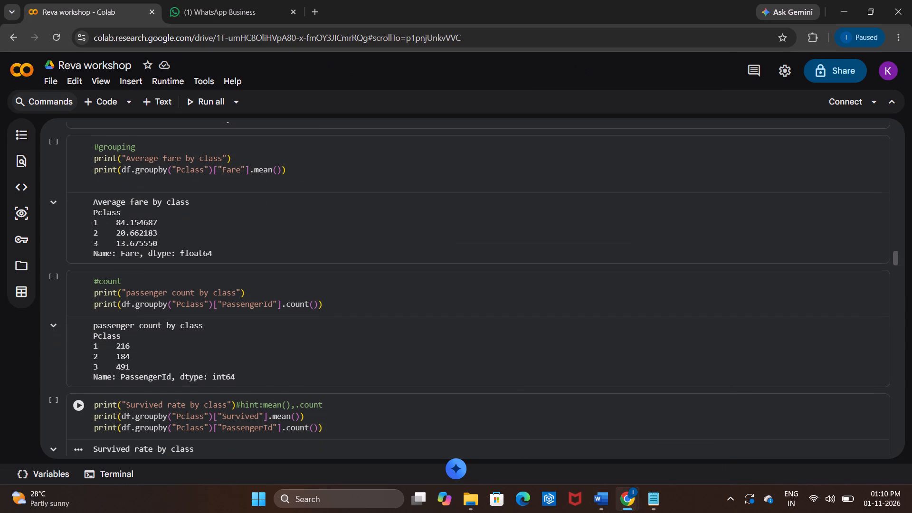
scroll(651, 444, down, 2)
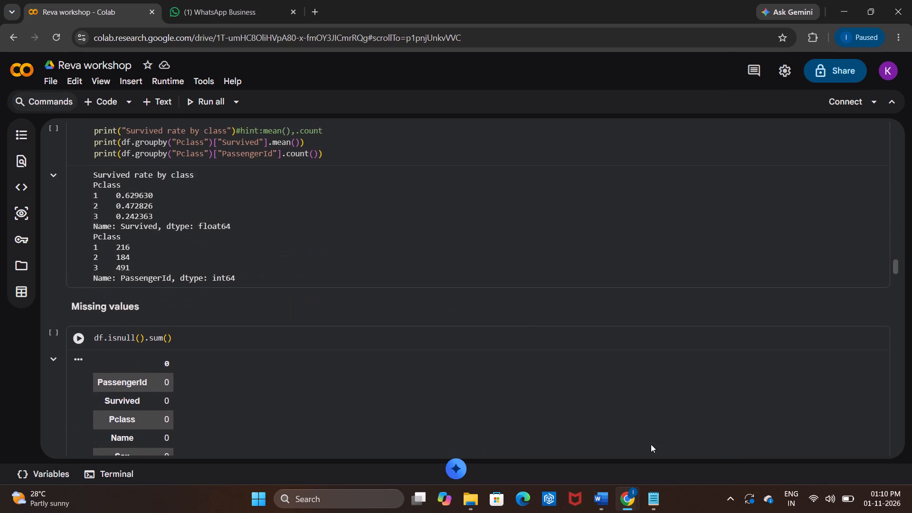
scroll(651, 444, down, 2)
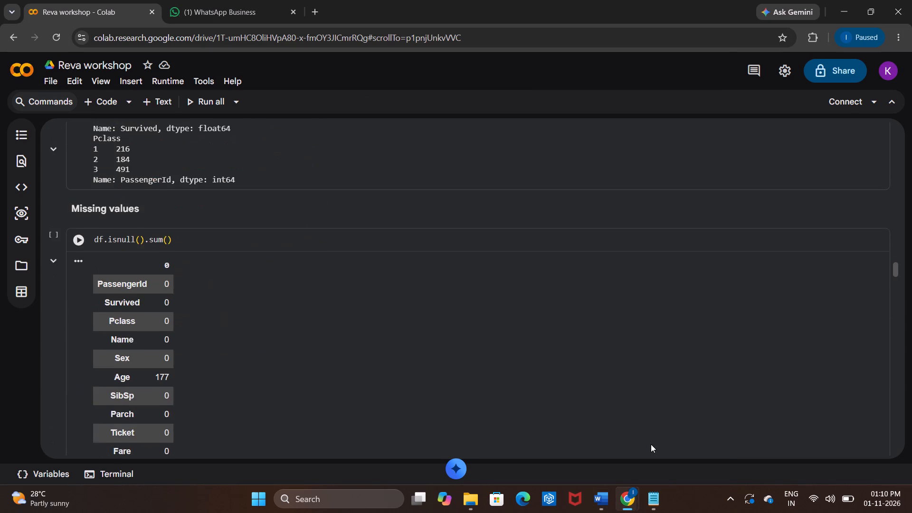
scroll(651, 444, down, 1)
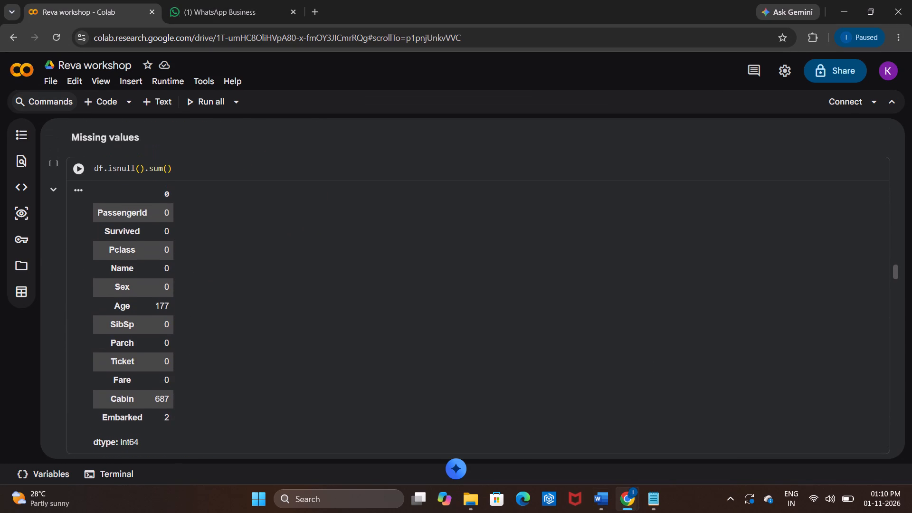
key(shift+super+s)
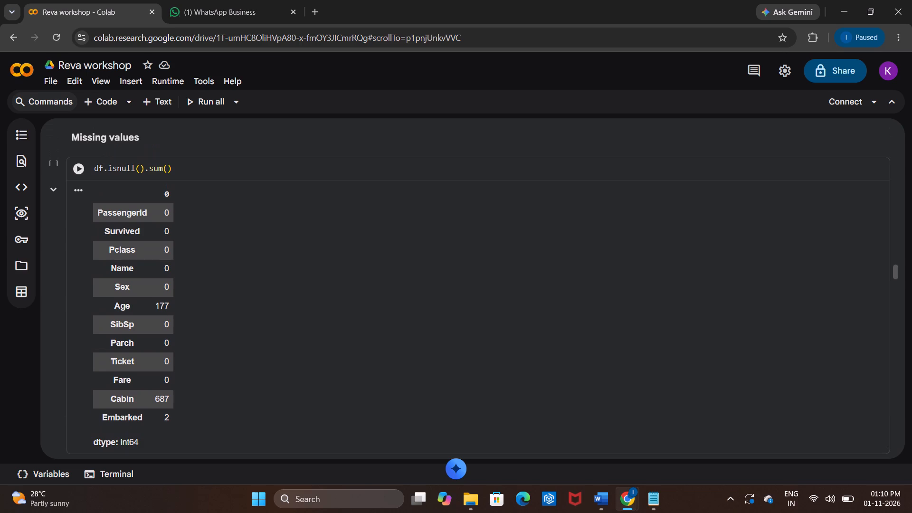
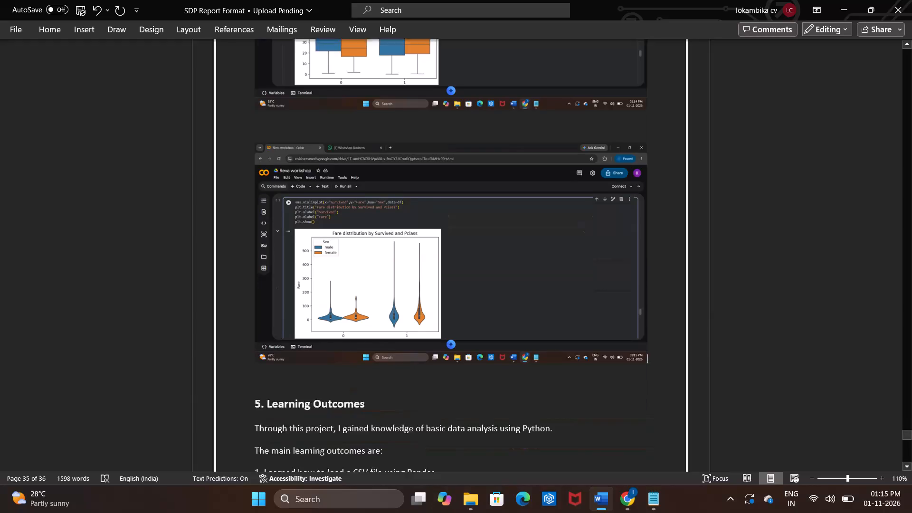
Return to the Colab notebook and capture the full screen with the "Age distribution by Survived" histogram and its code in view.
scroll(373, 292, up, 1)
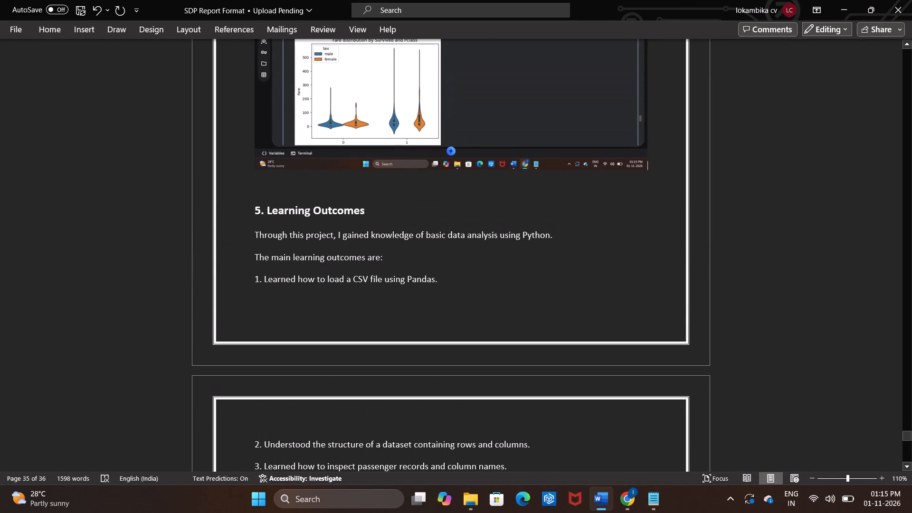
click(628, 503)
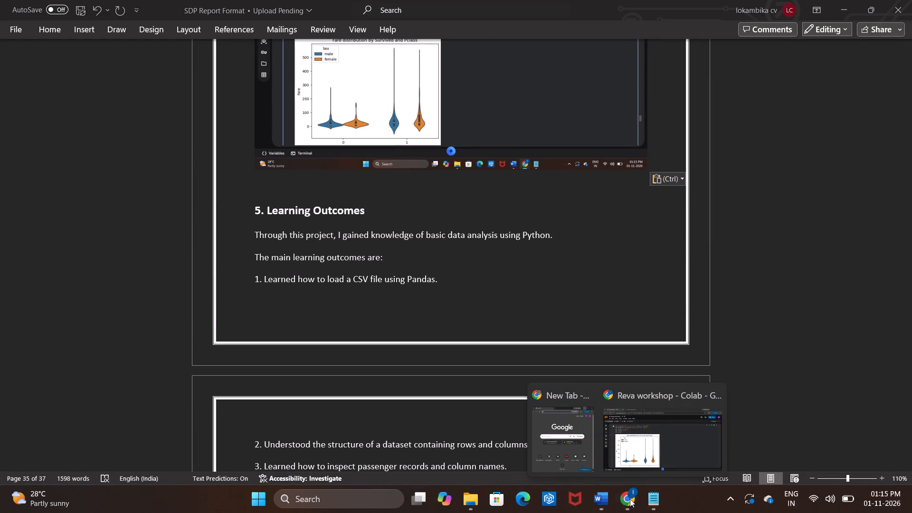
click(648, 456)
scroll(642, 429, down, 4)
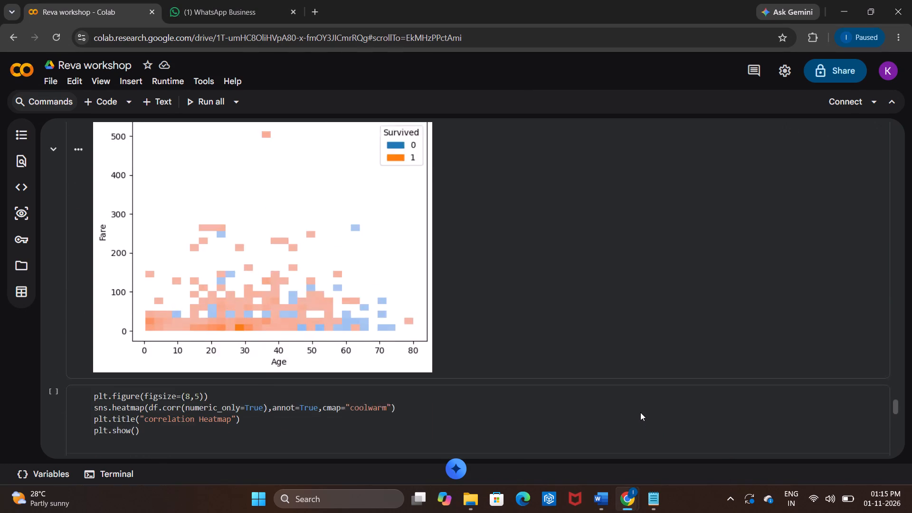
scroll(640, 412, down, 1)
scroll(640, 412, up, 1)
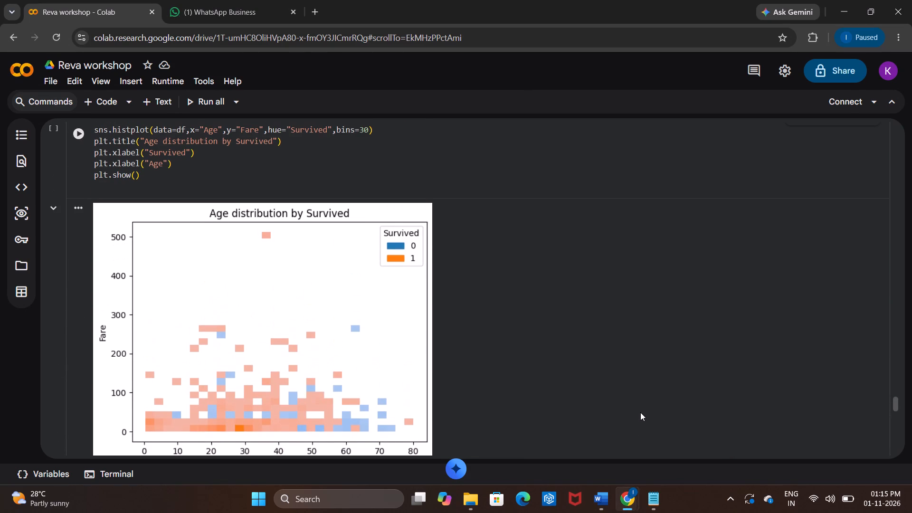
key(shift+super+s)
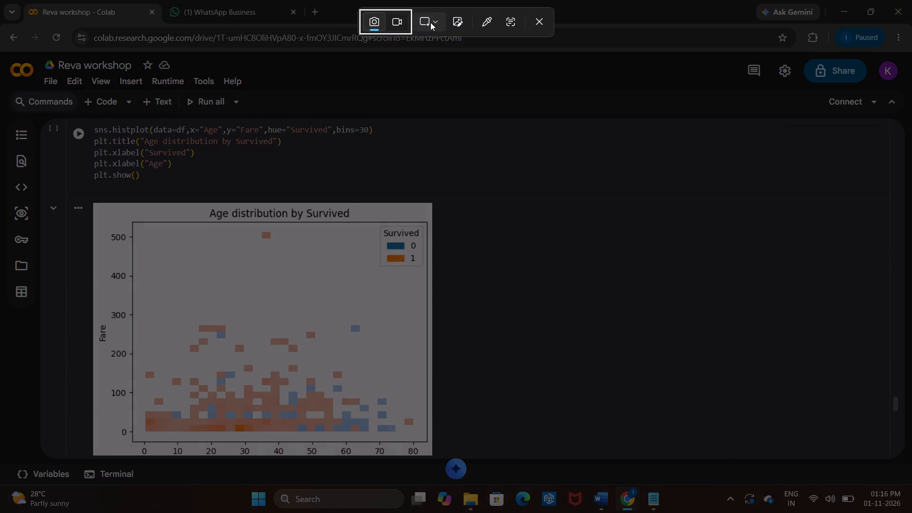
click(430, 22)
click(430, 65)
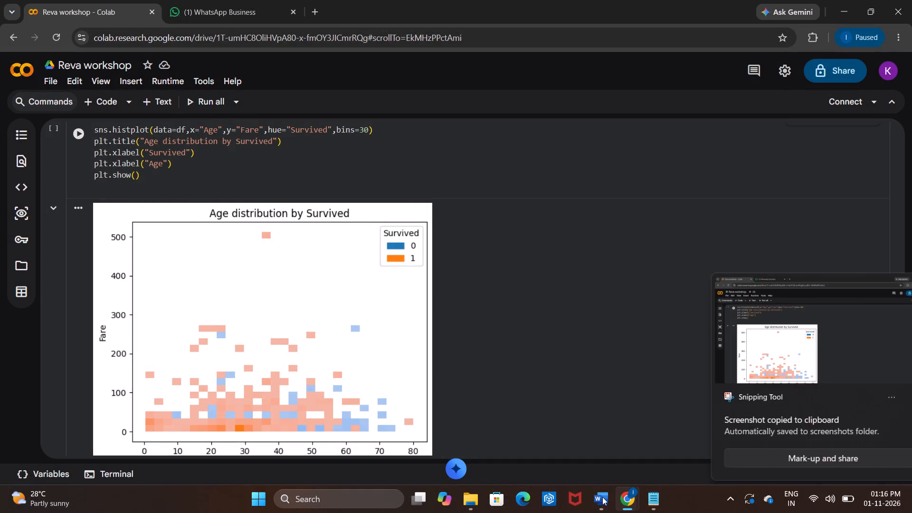
In the Word report, paste the age distribution capture two lines below the violin plot screenshot and add three new lines after it.
click(596, 507)
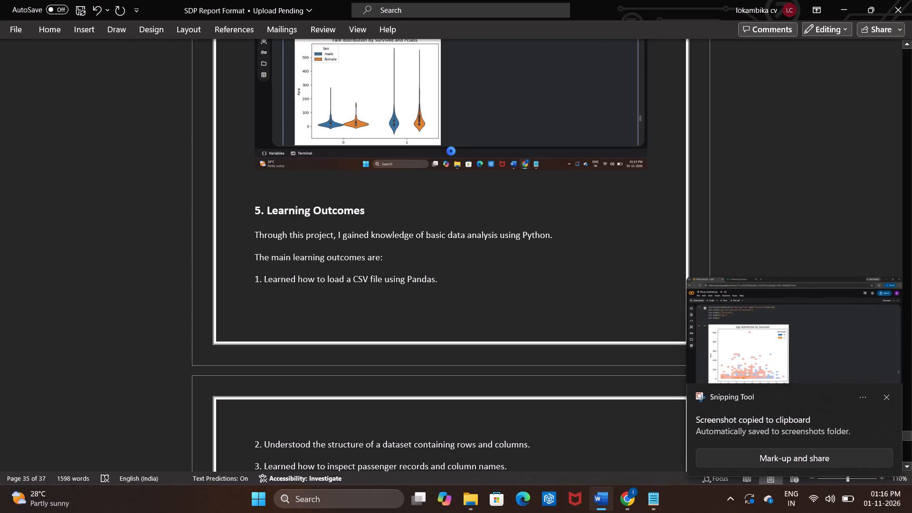
key(Return)
key(Return)
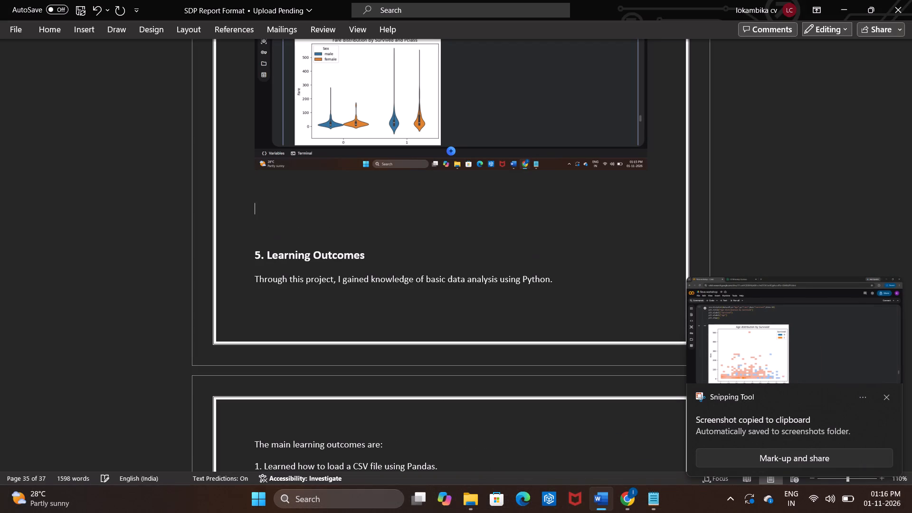
click(57, 34)
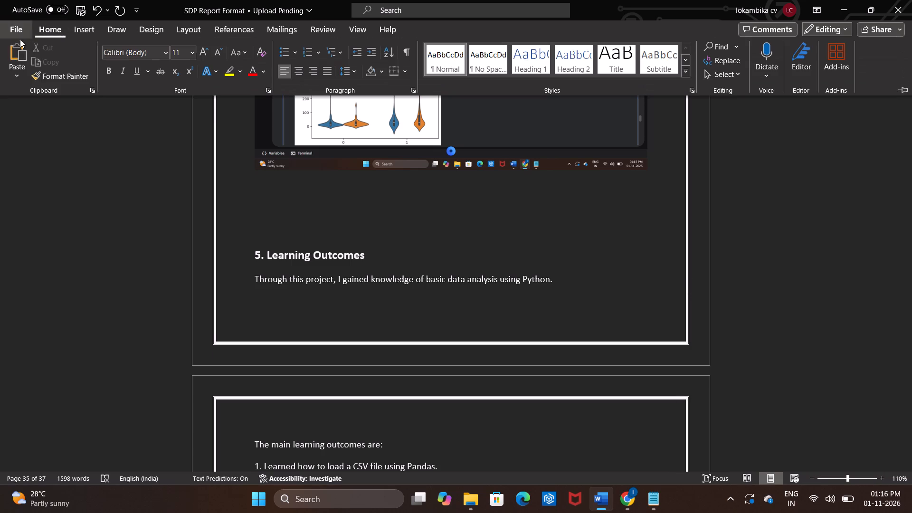
click(12, 51)
scroll(430, 235, down, 1)
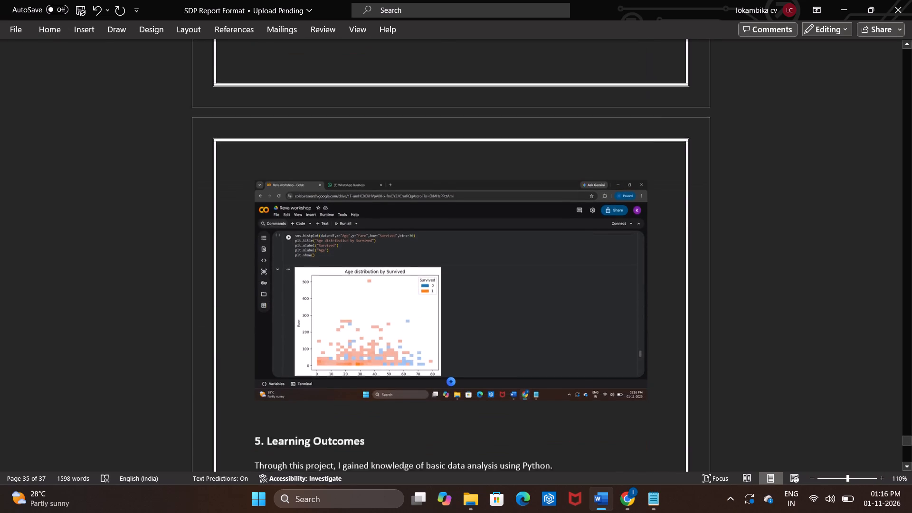
scroll(430, 235, down, 2)
scroll(430, 235, up, 2)
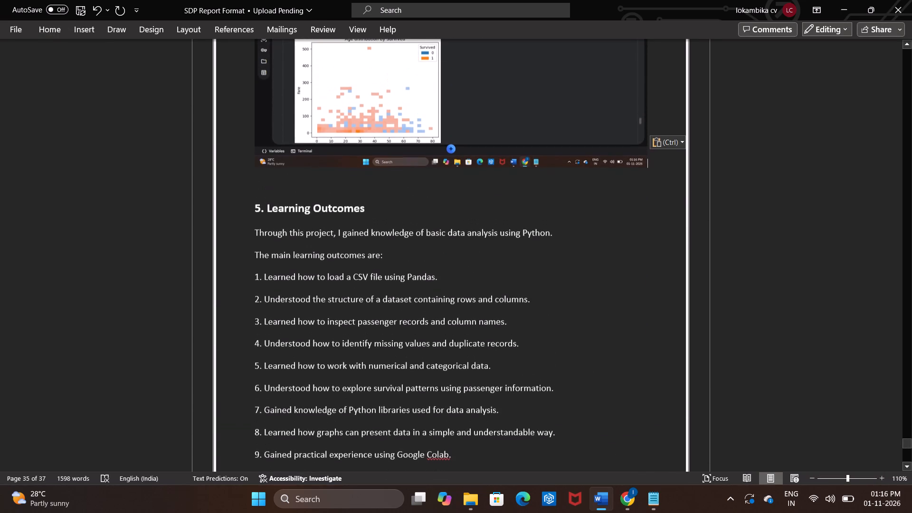
key(Return)
key(Return)
key(Return)
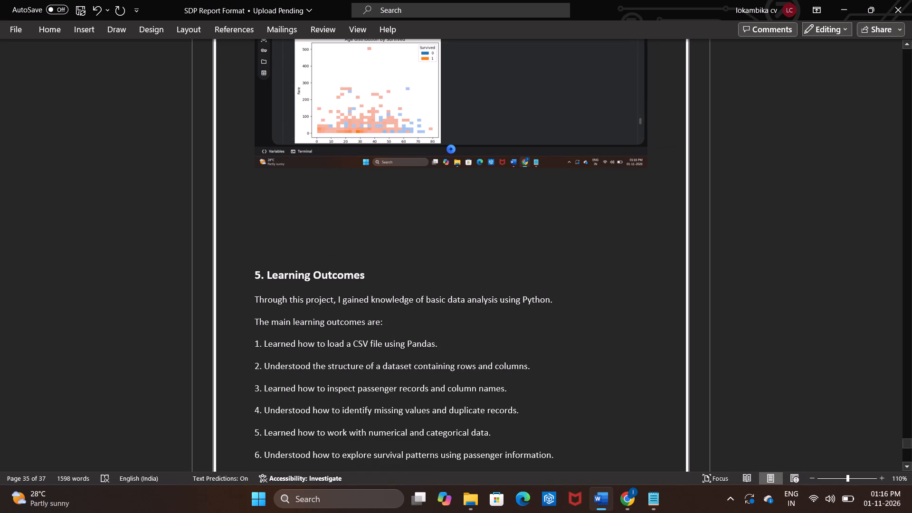
Back in the Colab notebook, capture the full screen with the whole "correlation Heatmap" output in view.
click(619, 498)
click(655, 425)
scroll(655, 425, down, 1)
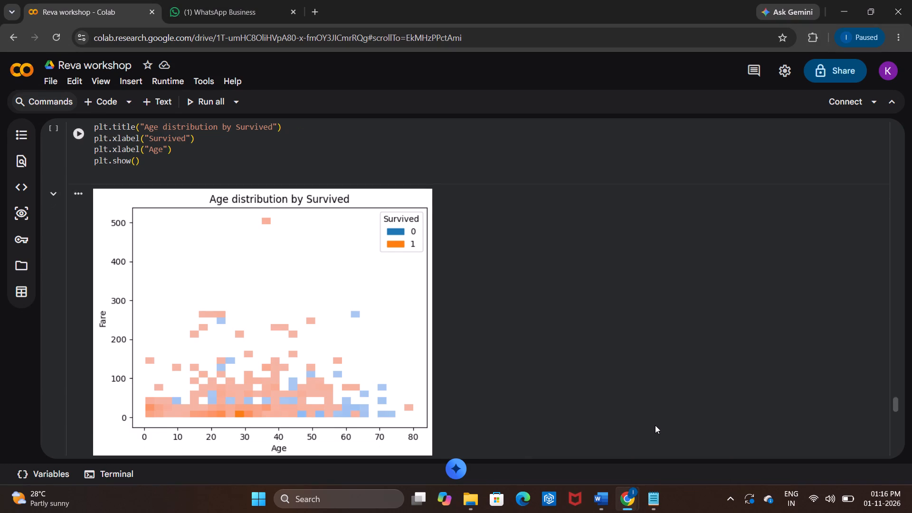
scroll(655, 425, down, 2)
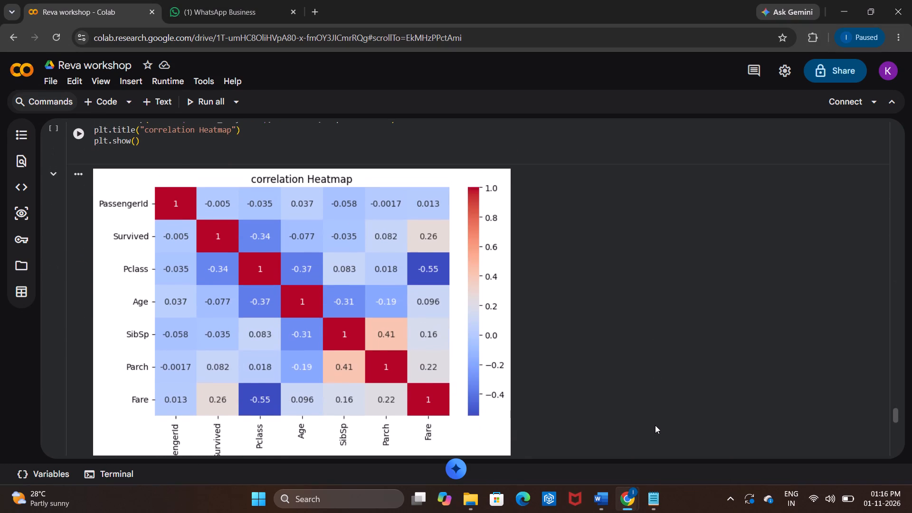
scroll(655, 425, down, 2)
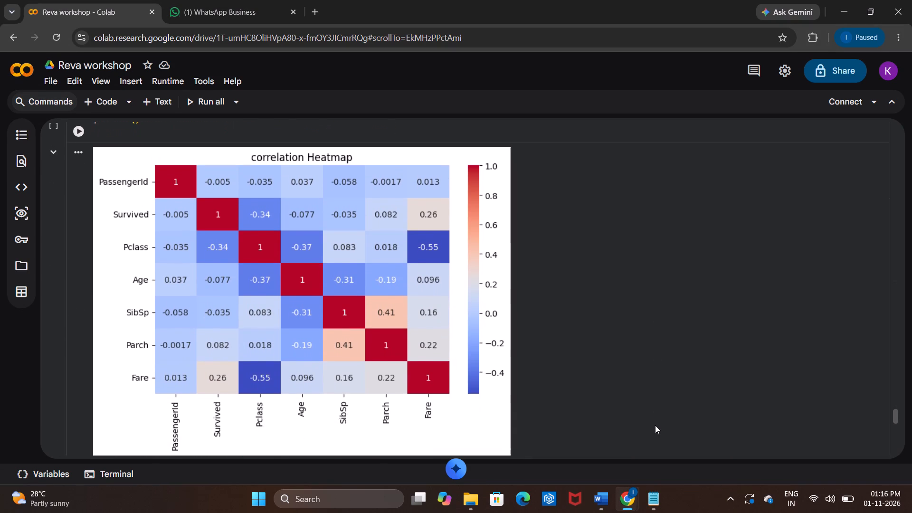
scroll(655, 425, down, 1)
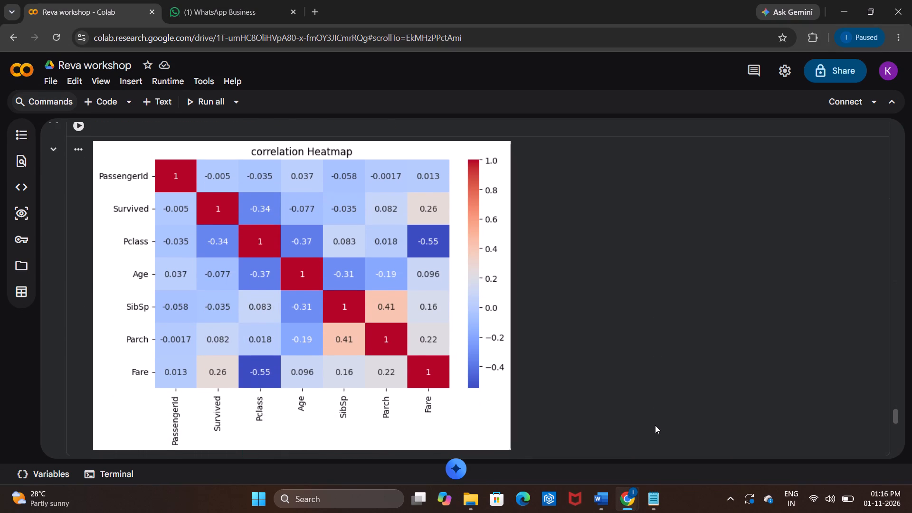
key(shift+super+s)
drag(655, 425, 593, 304)
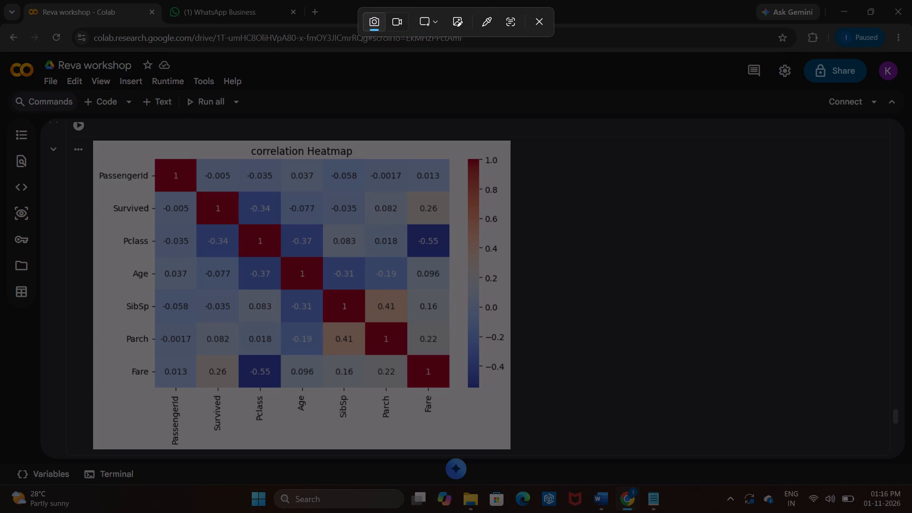
click(418, 26)
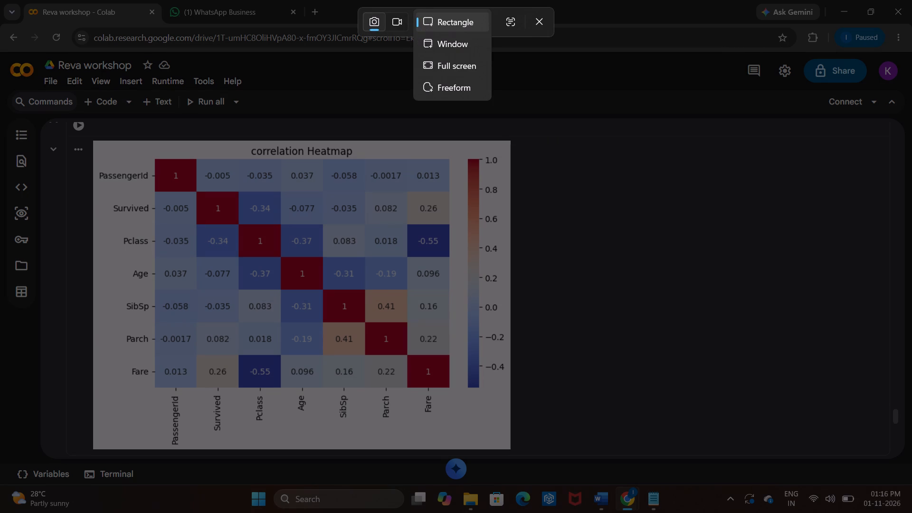
click(447, 59)
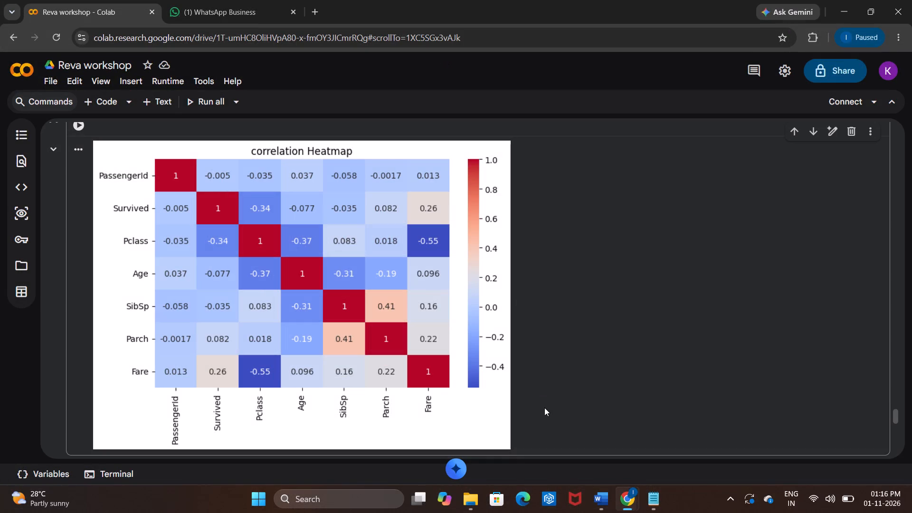
In the Word report, paste the correlation heatmap capture above "5. Learning Outcomes" and add two new lines after it.
click(596, 491)
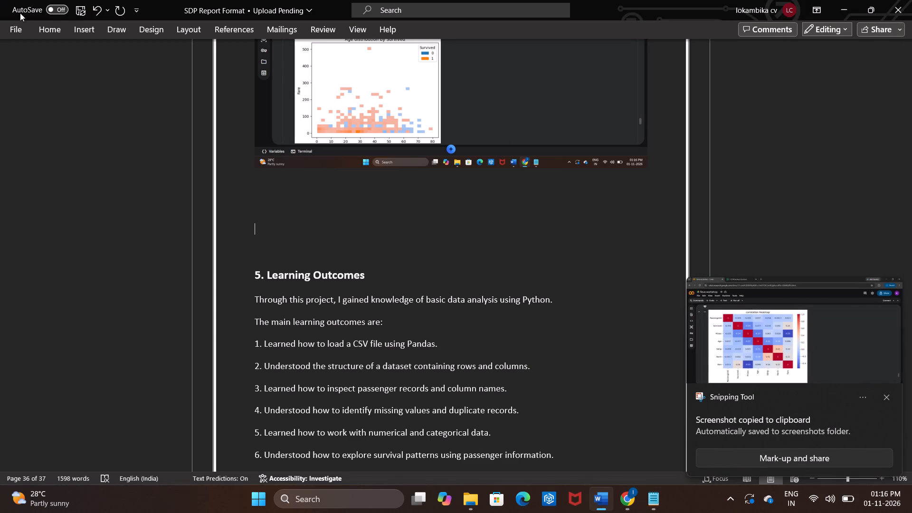
click(54, 26)
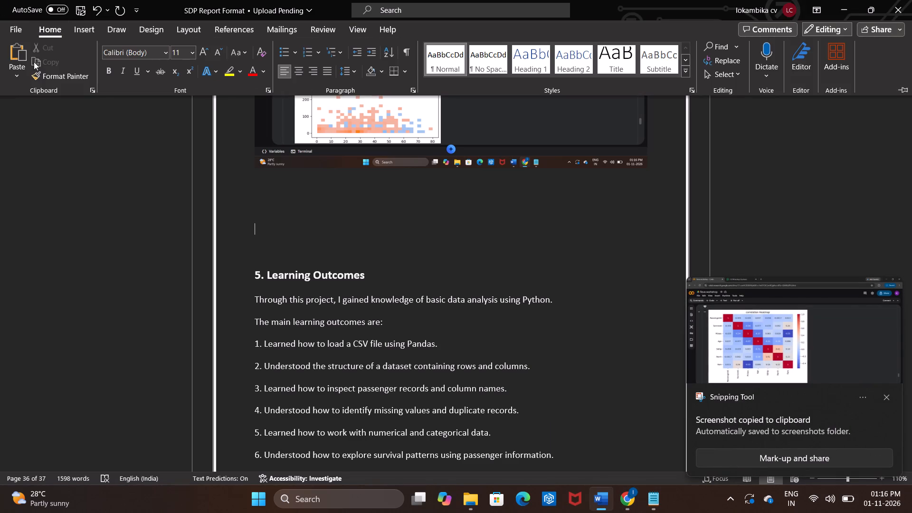
click(12, 51)
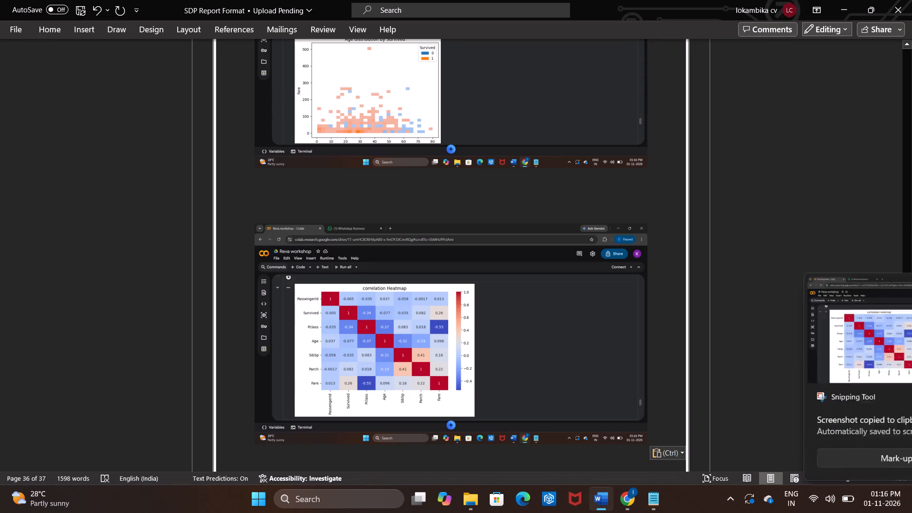
scroll(518, 384, down, 2)
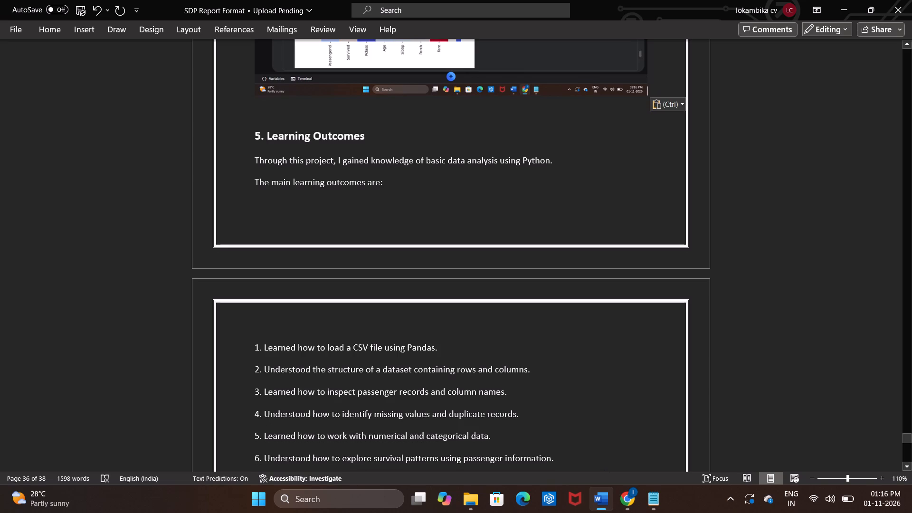
key(Return)
key(Return)
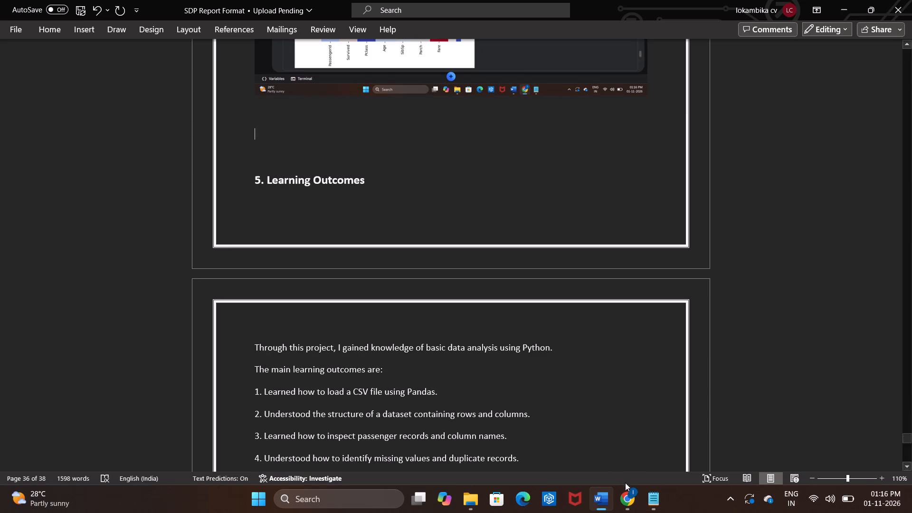
Return to the Colab notebook and capture the full screen with the "Age vs Fare" scatter plot and its code in view.
click(623, 495)
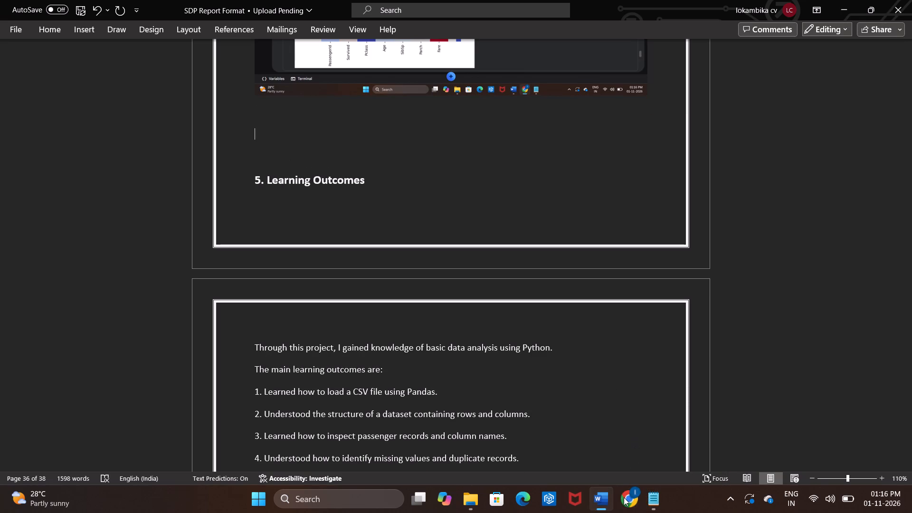
click(624, 497)
click(638, 466)
scroll(638, 466, down, 1)
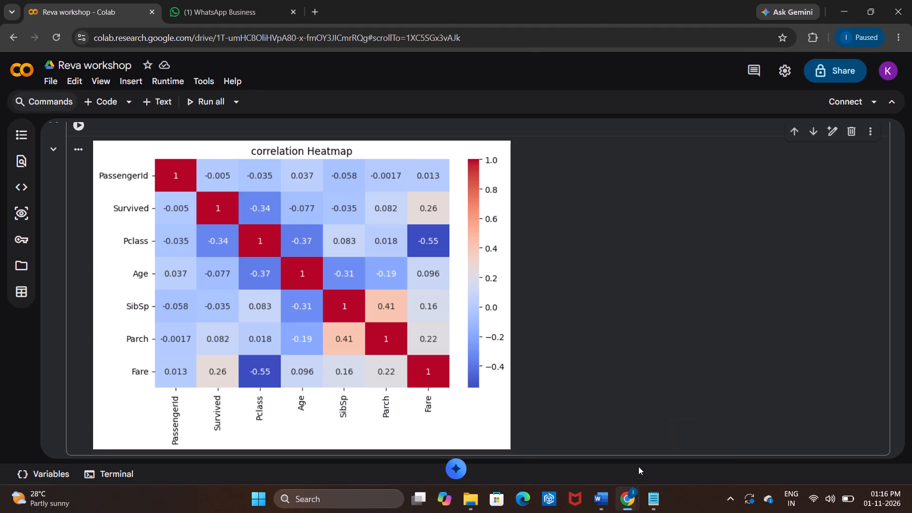
scroll(638, 466, down, 2)
scroll(650, 386, down, 7)
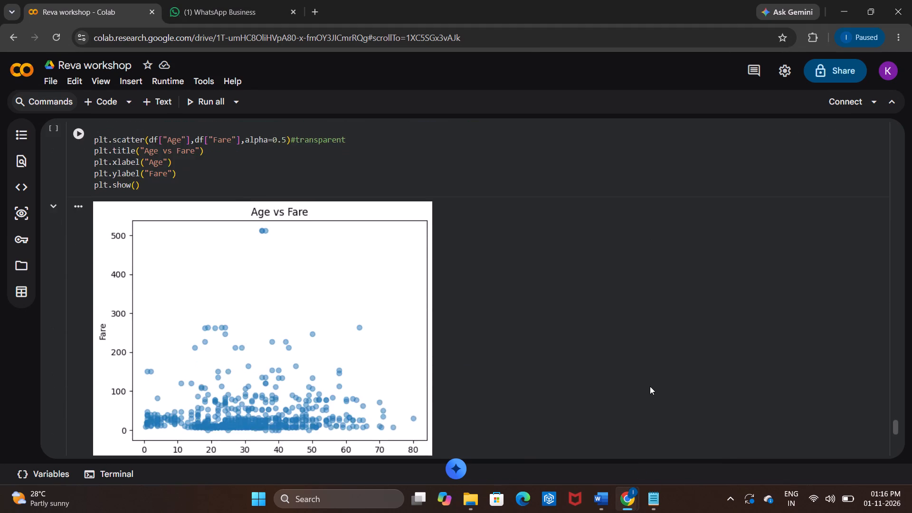
scroll(650, 386, down, 7)
scroll(650, 386, up, 1)
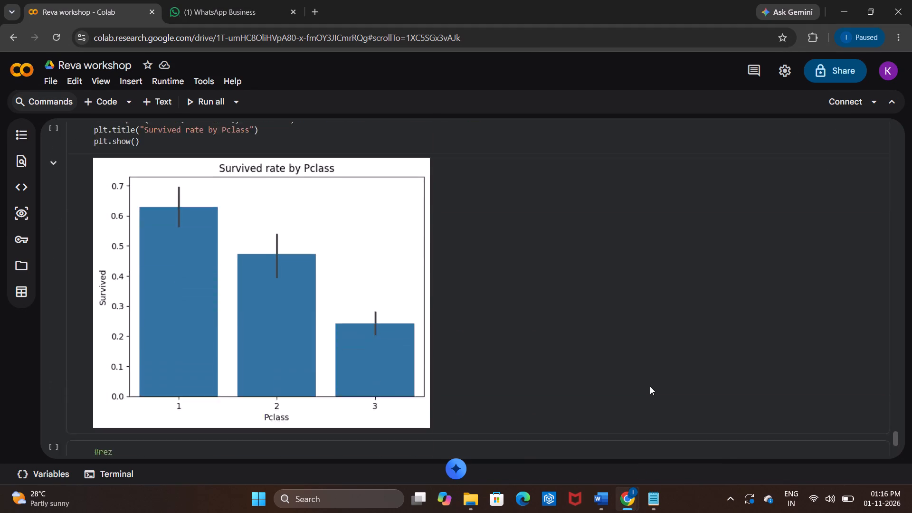
scroll(650, 386, up, 1)
scroll(650, 386, down, 1)
scroll(650, 386, up, 2)
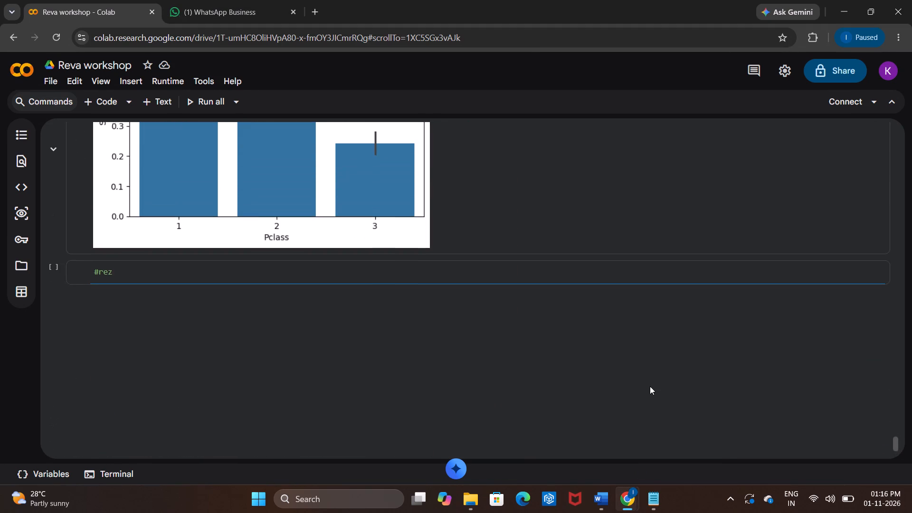
scroll(650, 386, up, 6)
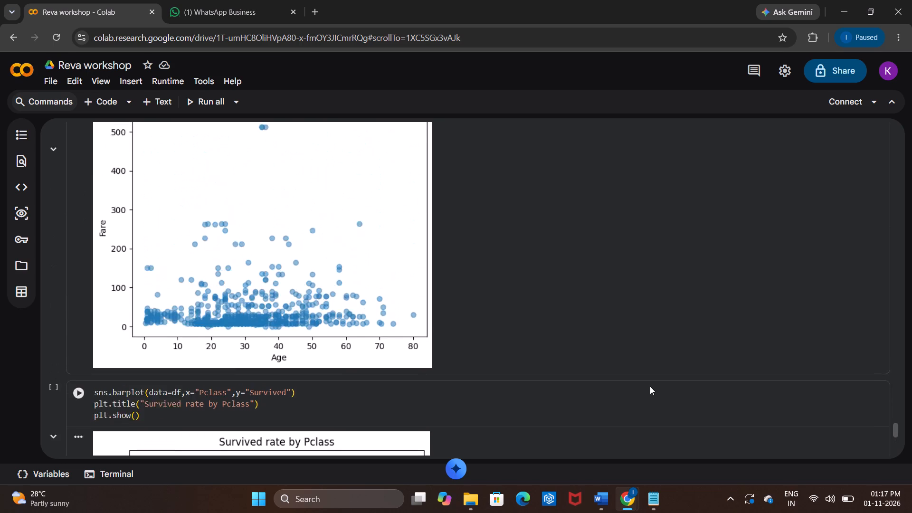
scroll(650, 386, up, 1)
scroll(650, 386, down, 2)
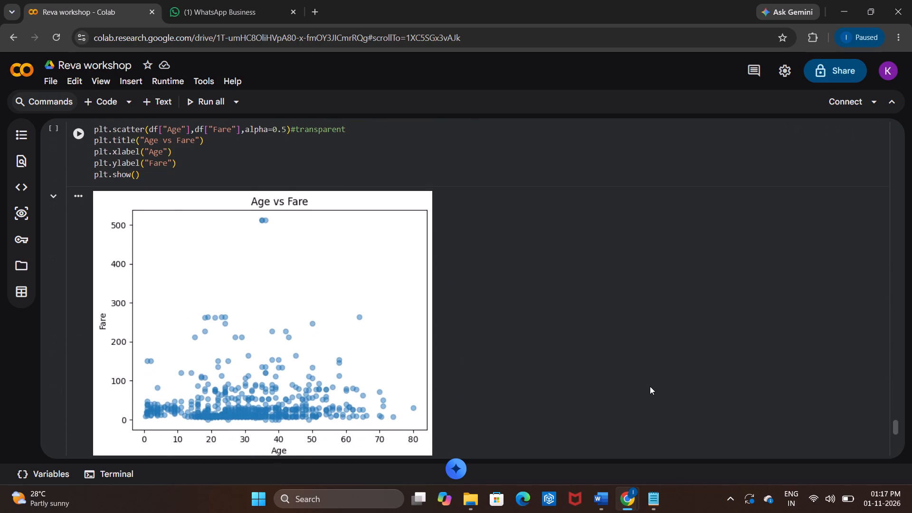
scroll(650, 386, down, 1)
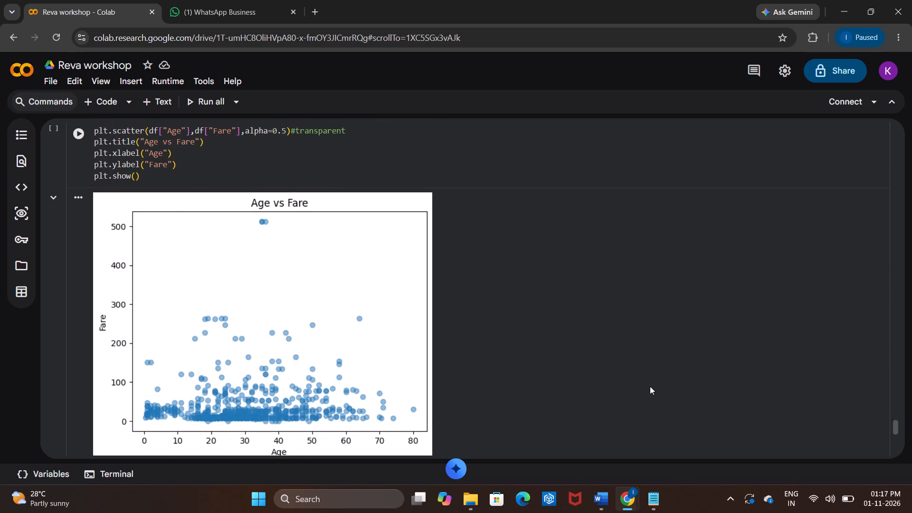
key(shift+super+s)
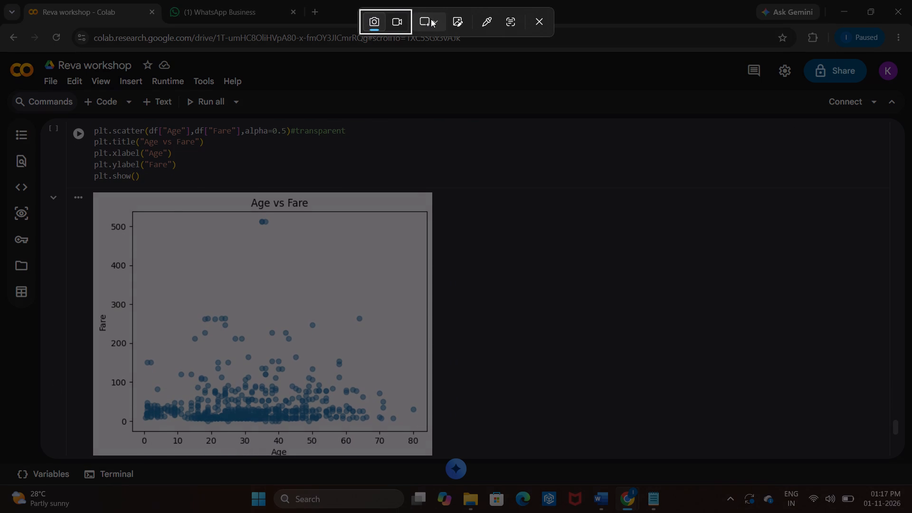
click(431, 19)
click(449, 69)
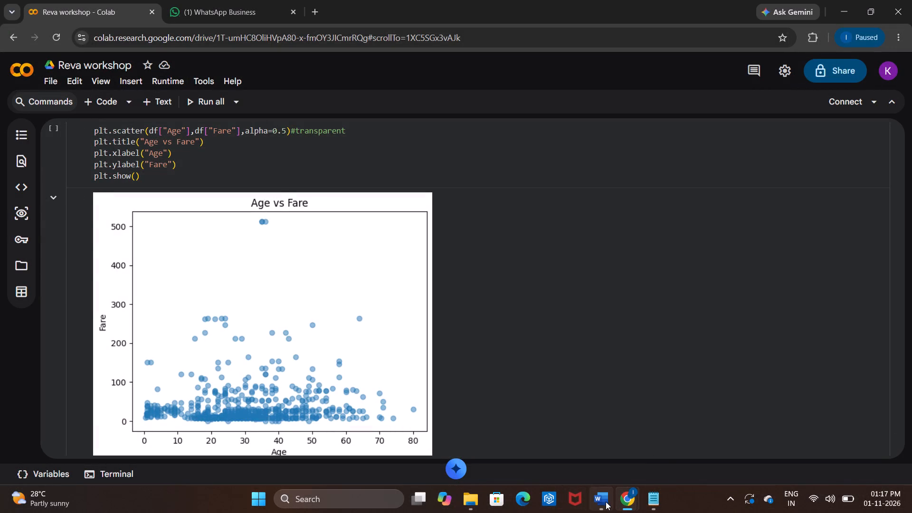
In the Word report, paste the "Age vs Fare" scatter plot capture on the blank line above "5. Learning Outcomes".
click(606, 502)
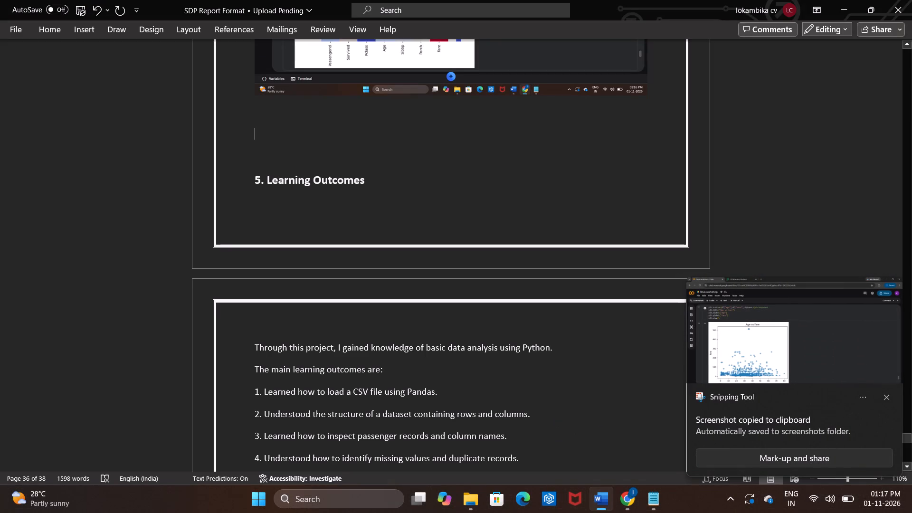
click(47, 35)
click(23, 58)
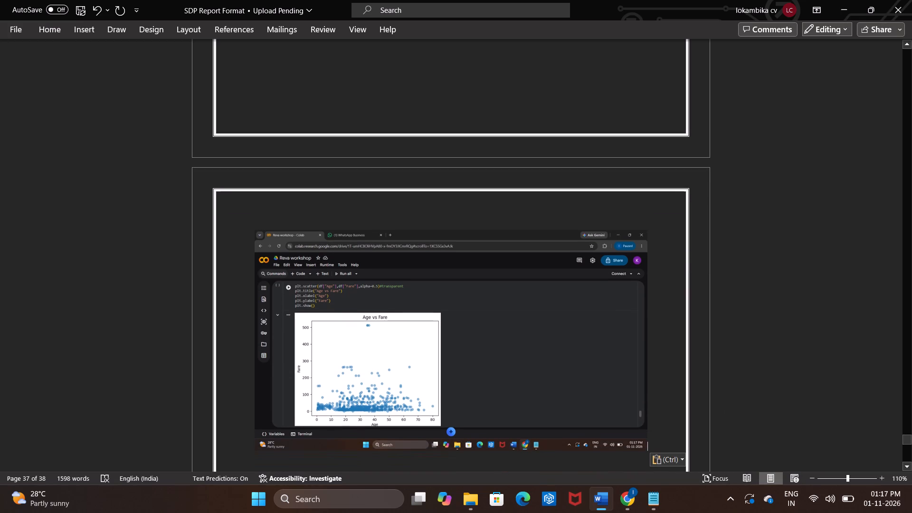
Insert a line before the "6. Conclusion" heading so that it moves onto the page with its text.
scroll(382, 264, down, 3)
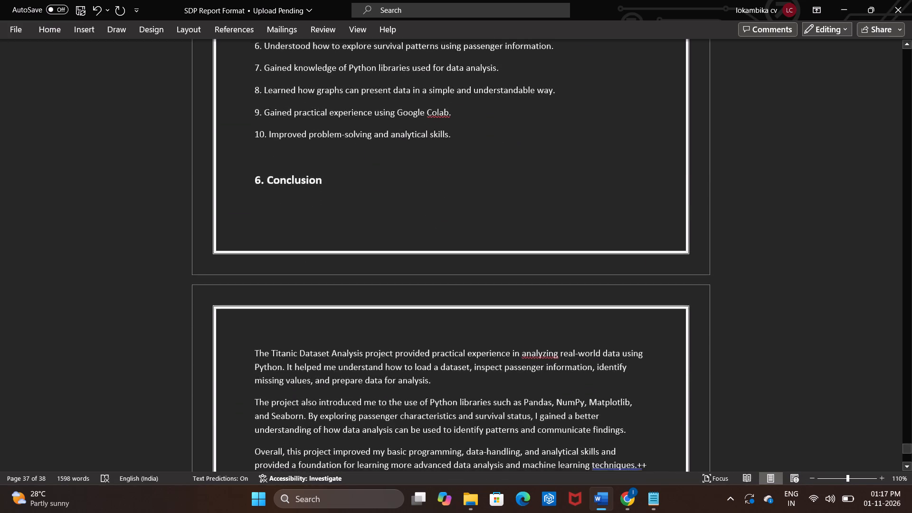
scroll(382, 264, down, 2)
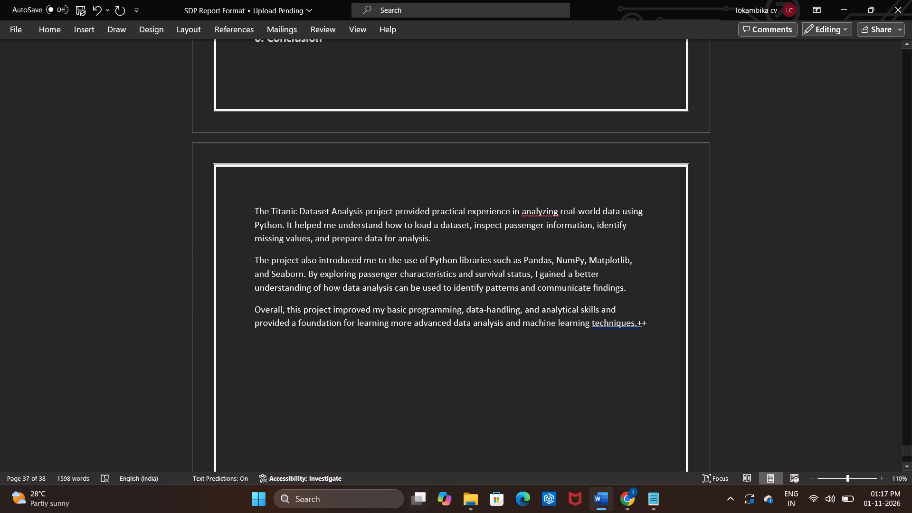
drag(410, 442, 333, 383)
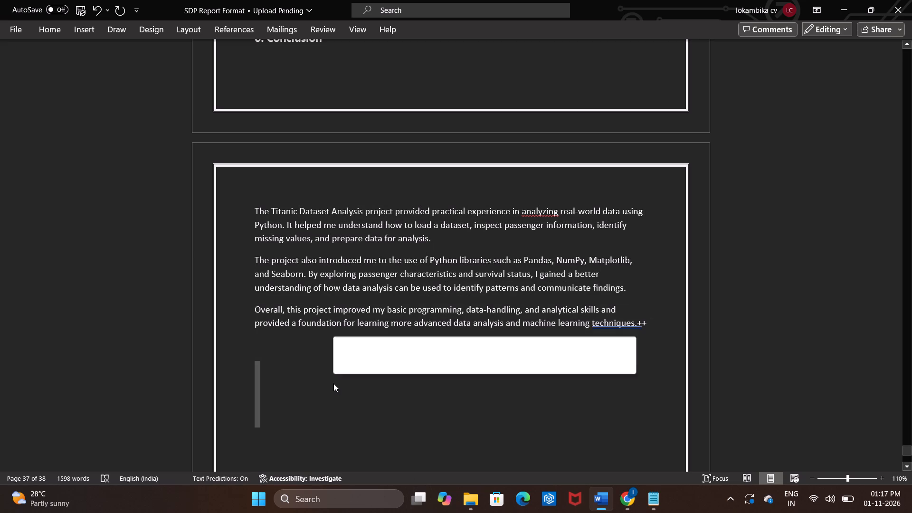
click(333, 383)
scroll(257, 182, up, 1)
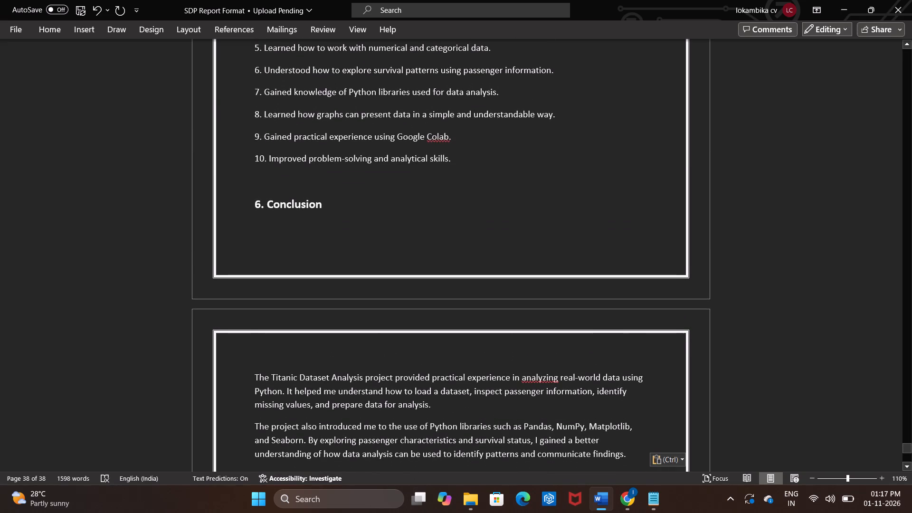
click(253, 199)
key(Return)
Add ten blank lines at the end of the report, below the conclusion text, to run onto a new page.
scroll(253, 199, down, 4)
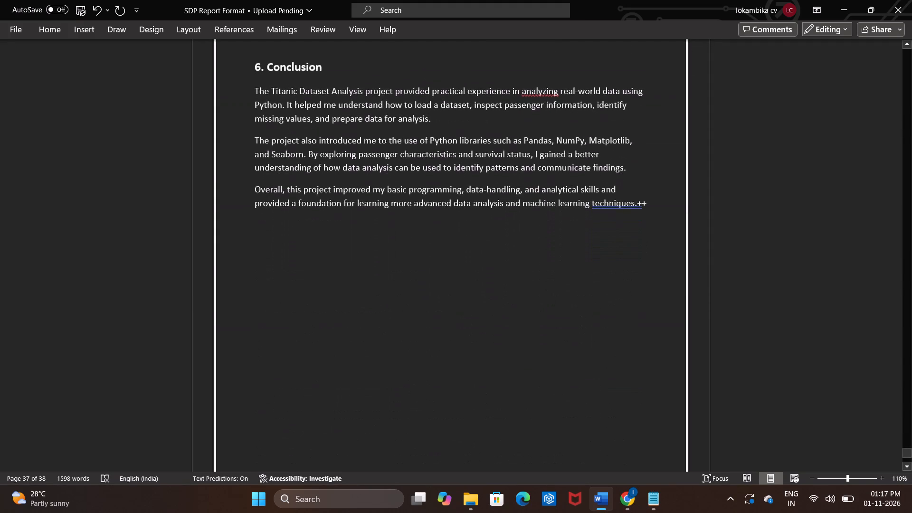
scroll(253, 199, down, 4)
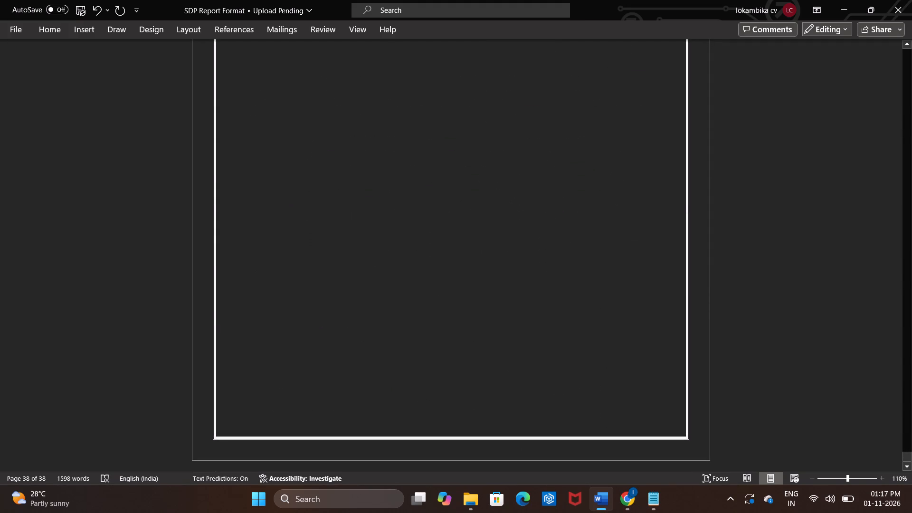
click(276, 302)
key(Return)
key(Return)
key(Return)
key(Return)
key(Return)
key(Return)
key(Return)
key(Return)
key(Return)
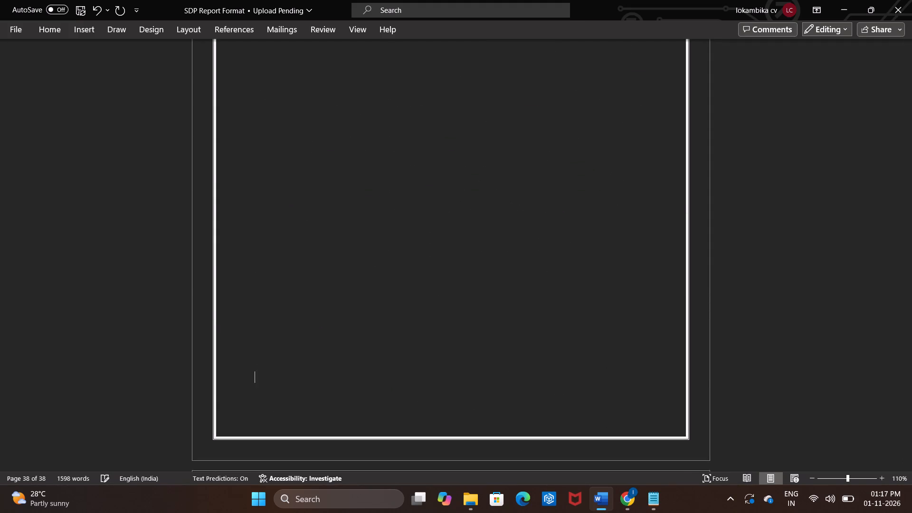
key(Return)
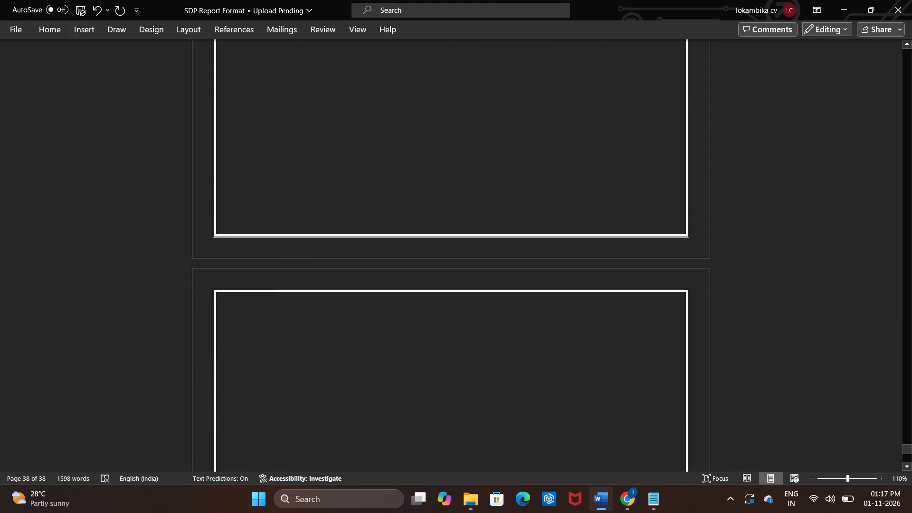
drag(276, 302, 679, 512)
click(560, 377)
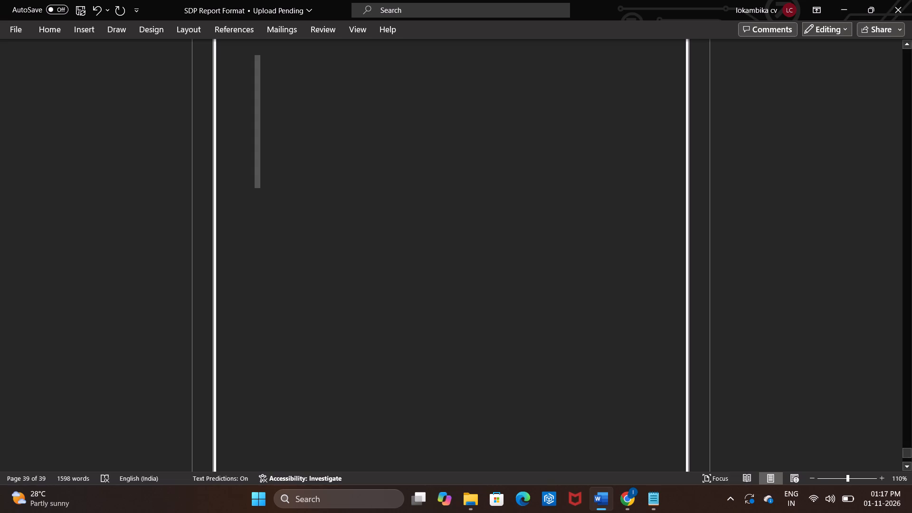
Look back through the report's earlier pages and pasted notebook screenshots, and return to the end of the document.
scroll(560, 377, up, 10)
scroll(560, 377, up, 20)
scroll(560, 377, up, 20)
scroll(560, 377, up, 20)
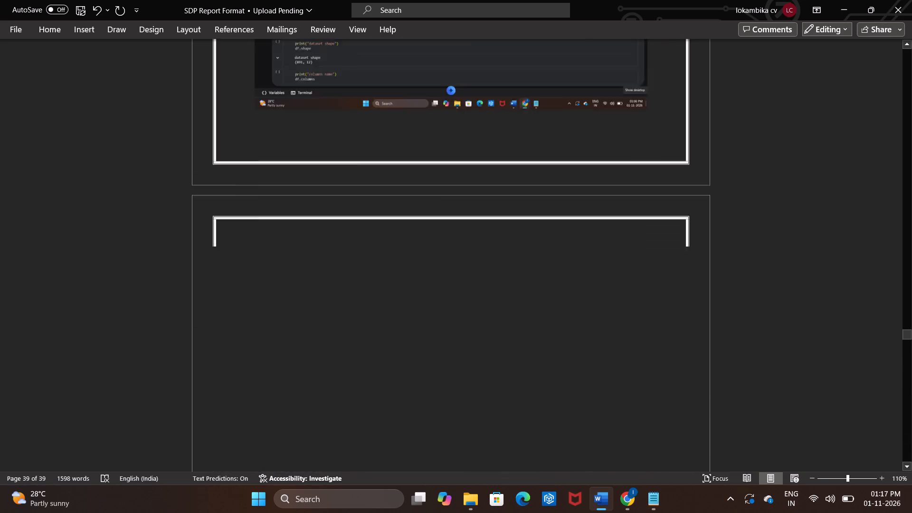
scroll(560, 377, up, 20)
scroll(560, 377, up, 20)
scroll(560, 377, up, 15)
scroll(560, 377, down, 20)
scroll(560, 377, down, 10)
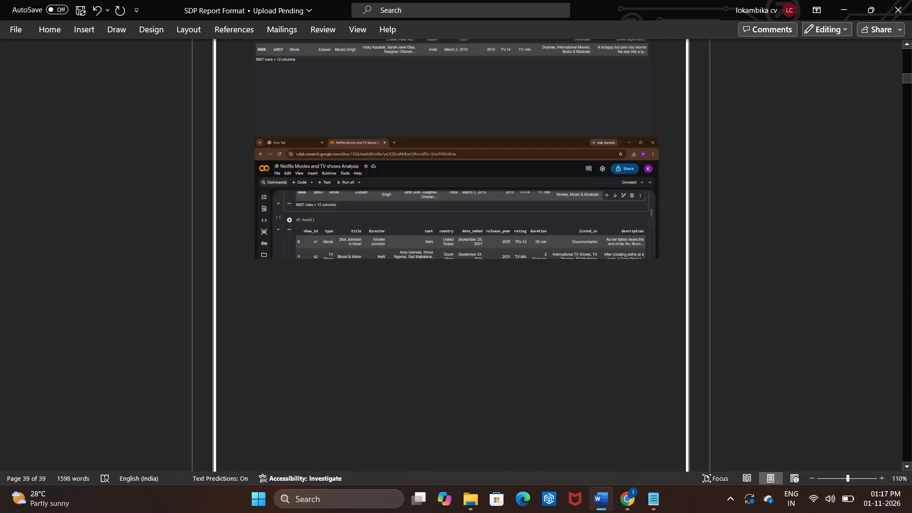
scroll(560, 377, down, 20)
scroll(560, 377, down, 19)
scroll(560, 377, down, 12)
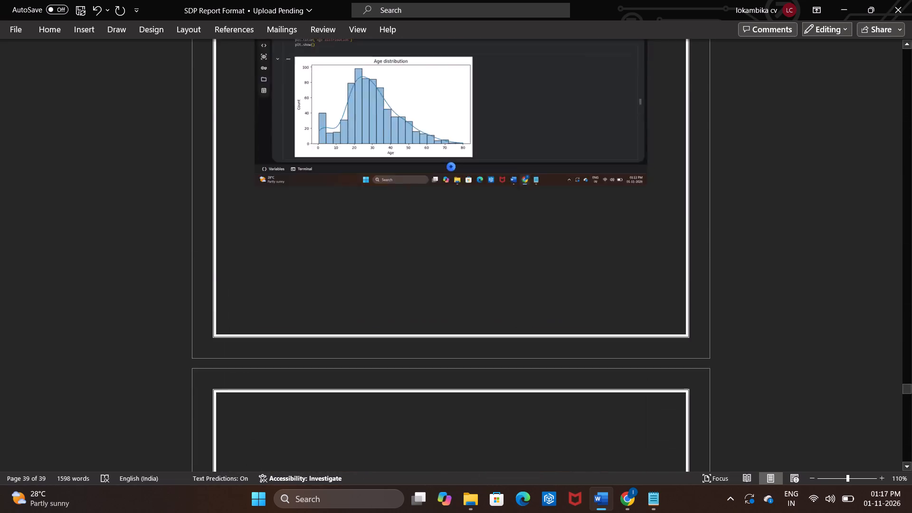
scroll(560, 377, down, 20)
scroll(560, 377, down, 1)
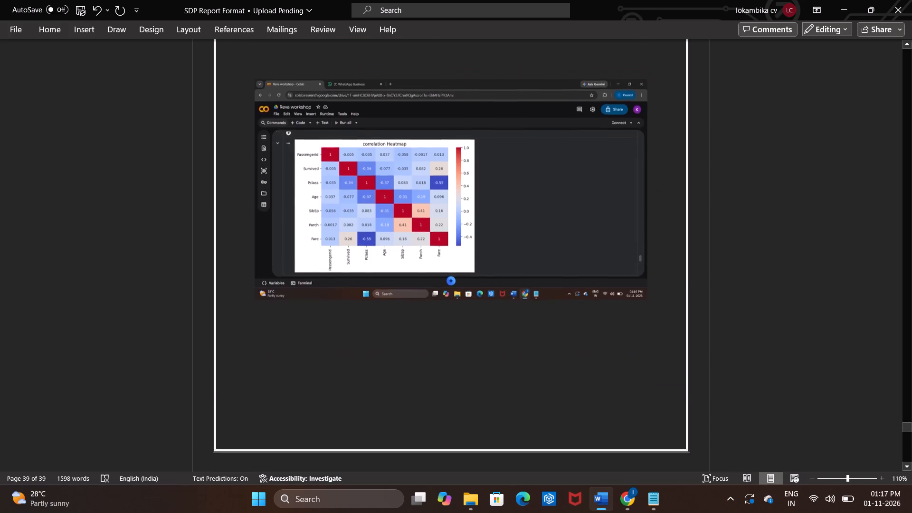
scroll(560, 377, down, 11)
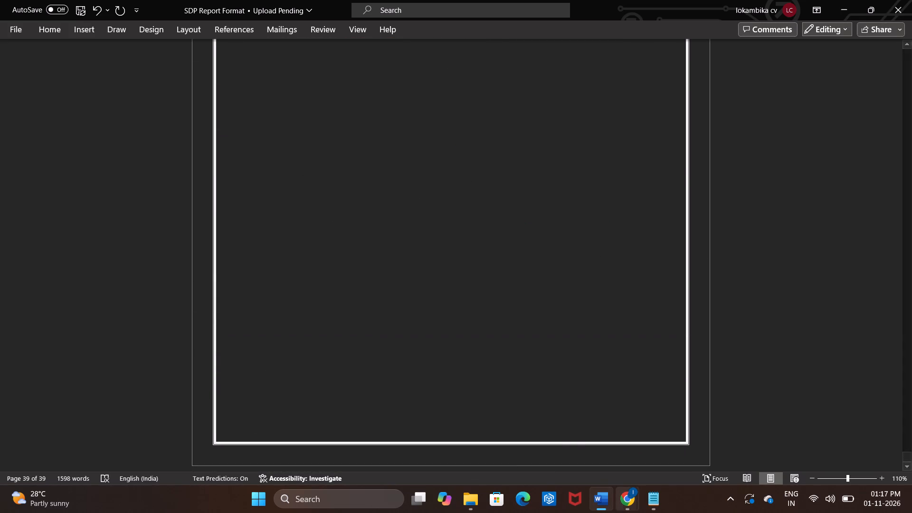
Switch to Colab in Chrome, go to its home page and open the recent notebook "reva workshop 3".
click(624, 502)
click(648, 462)
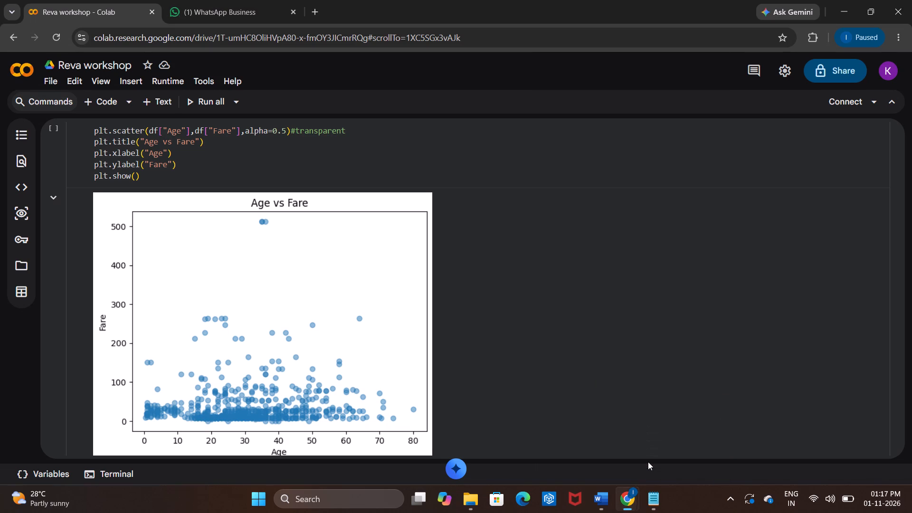
click(17, 68)
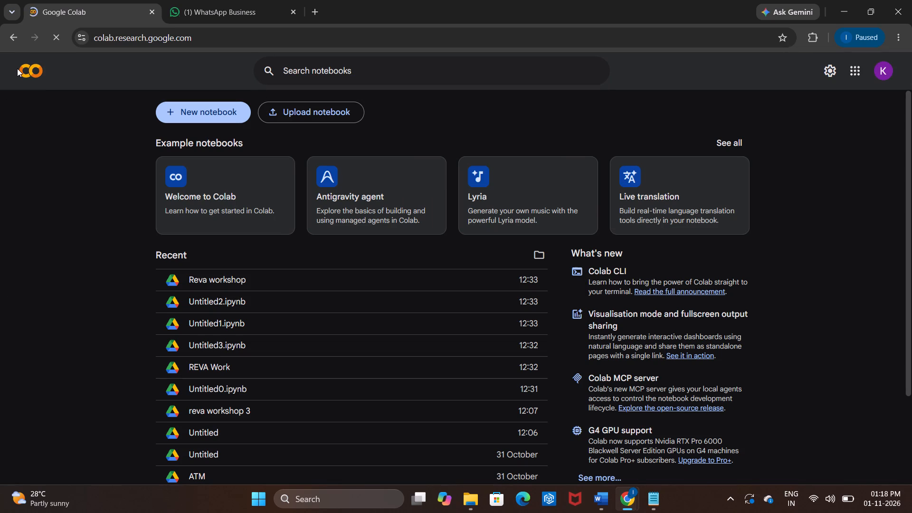
click(191, 404)
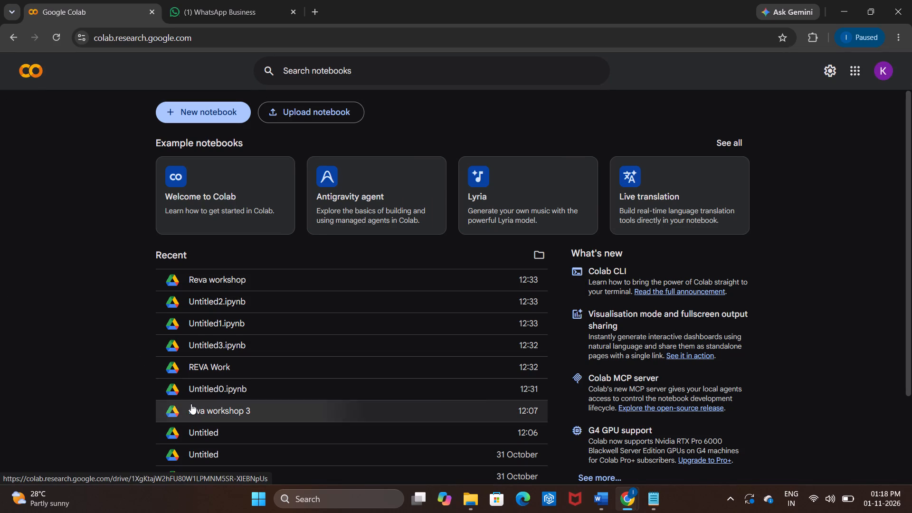
double_click(191, 404)
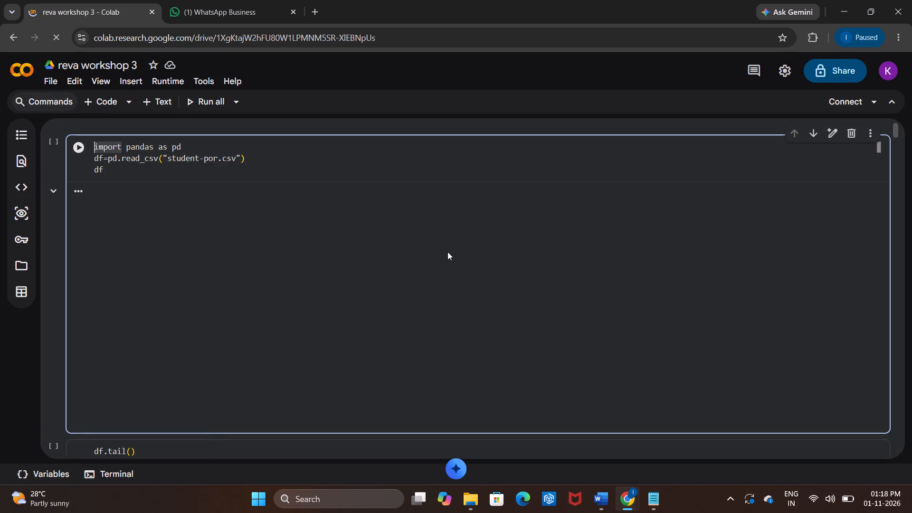
Examine the student-por.csv notebook's code cells, tables, plots and model outputs from beginning to end, and return to the first cell.
scroll(447, 252, down, 2)
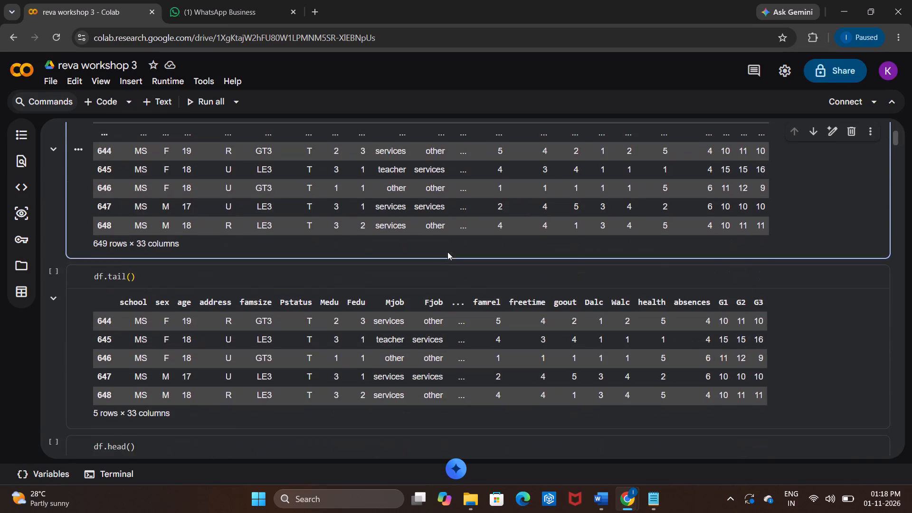
scroll(447, 252, down, 1)
click(447, 252)
scroll(447, 252, up, 2)
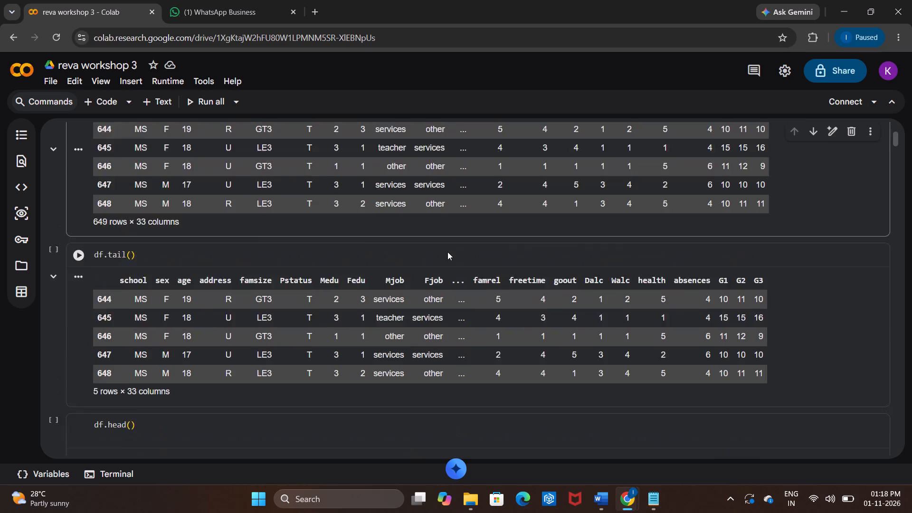
scroll(447, 252, up, 2)
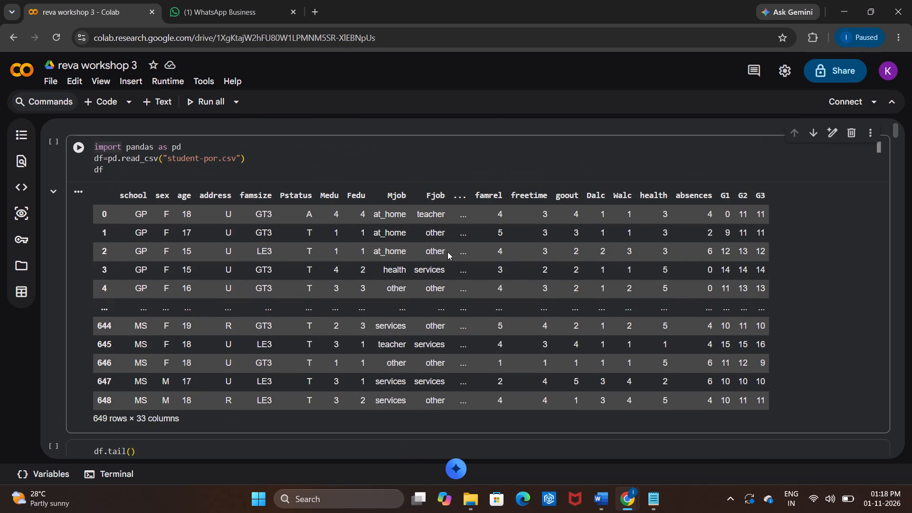
scroll(447, 252, down, 12)
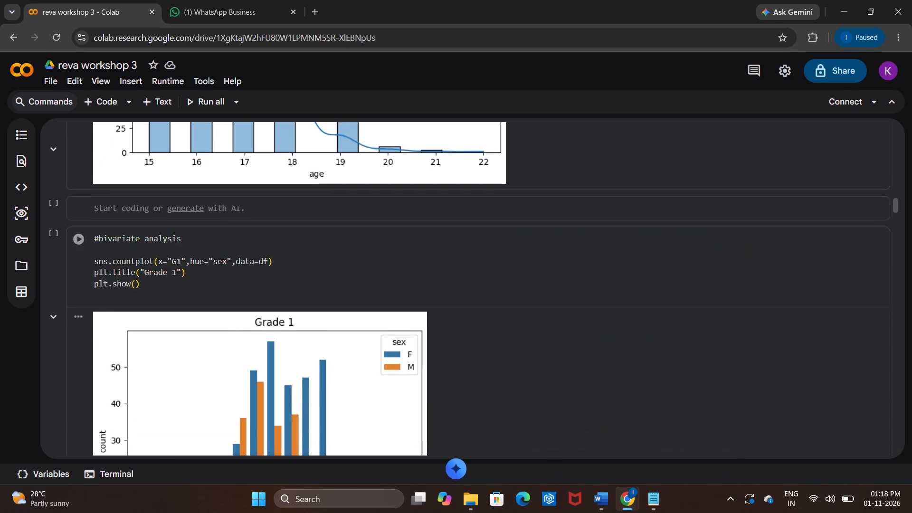
scroll(447, 252, down, 14)
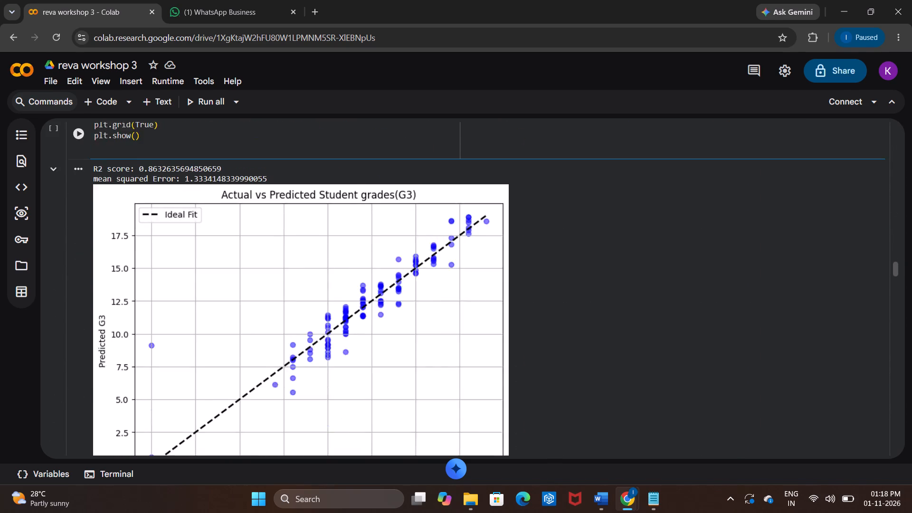
scroll(447, 252, down, 14)
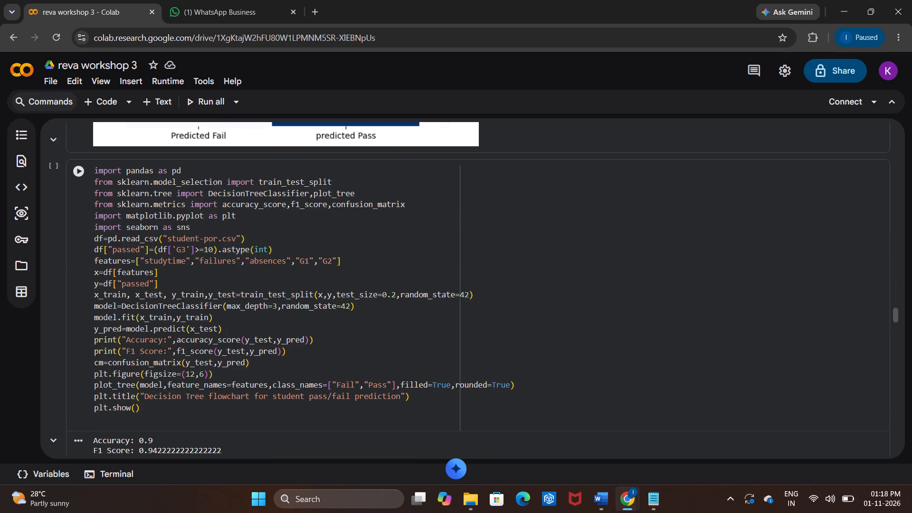
scroll(447, 252, down, 1)
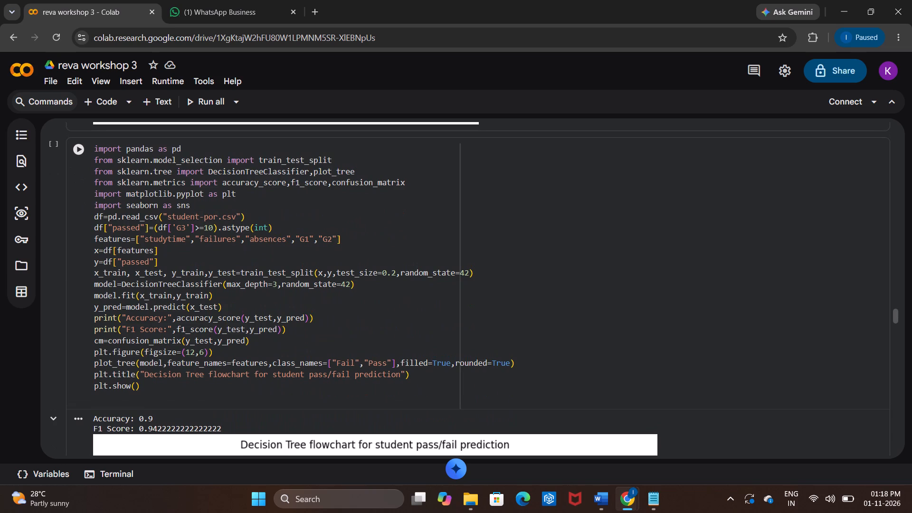
scroll(447, 252, down, 9)
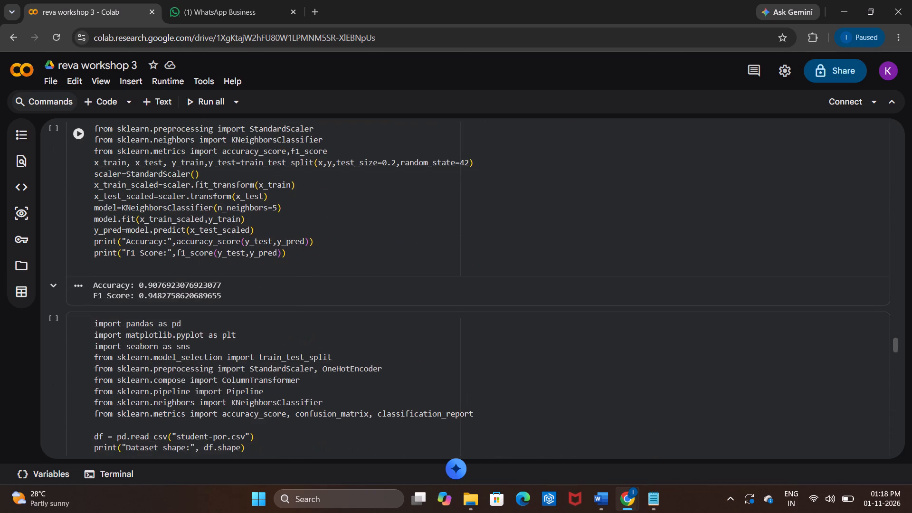
scroll(447, 252, down, 11)
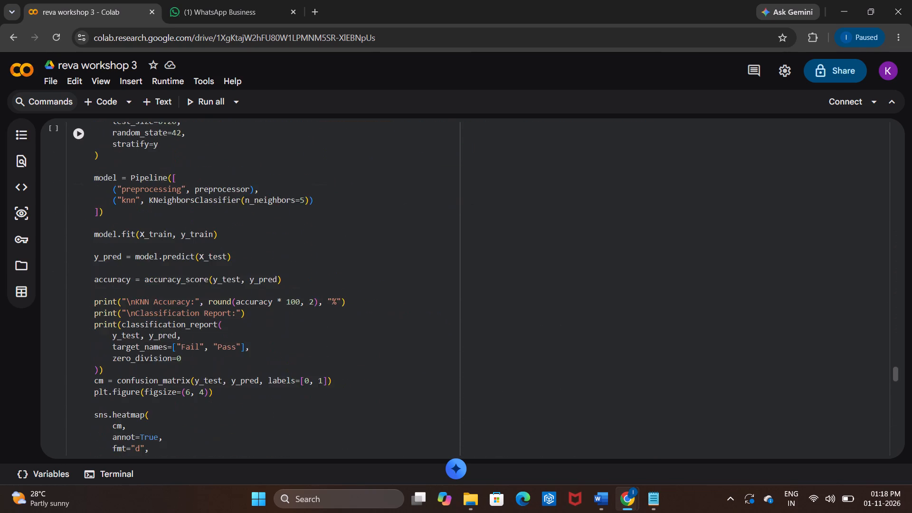
scroll(447, 252, down, 11)
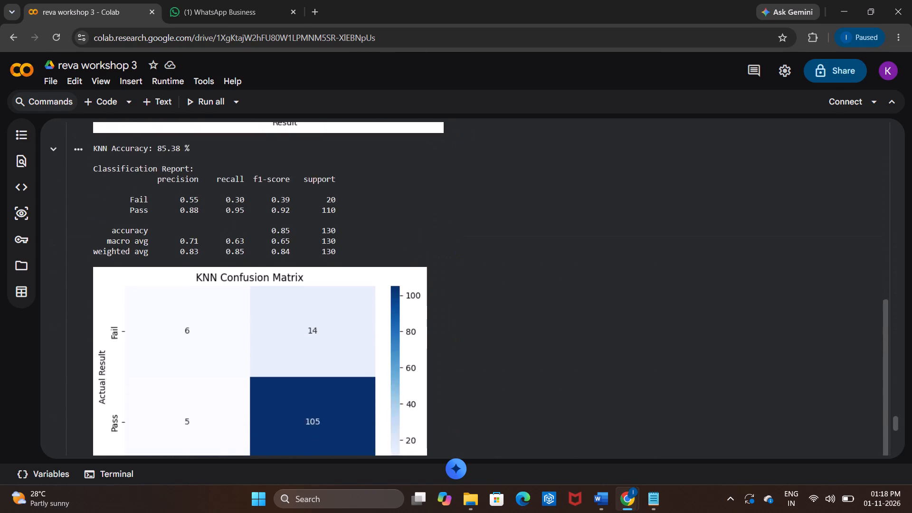
scroll(447, 252, down, 10)
scroll(447, 252, up, 1)
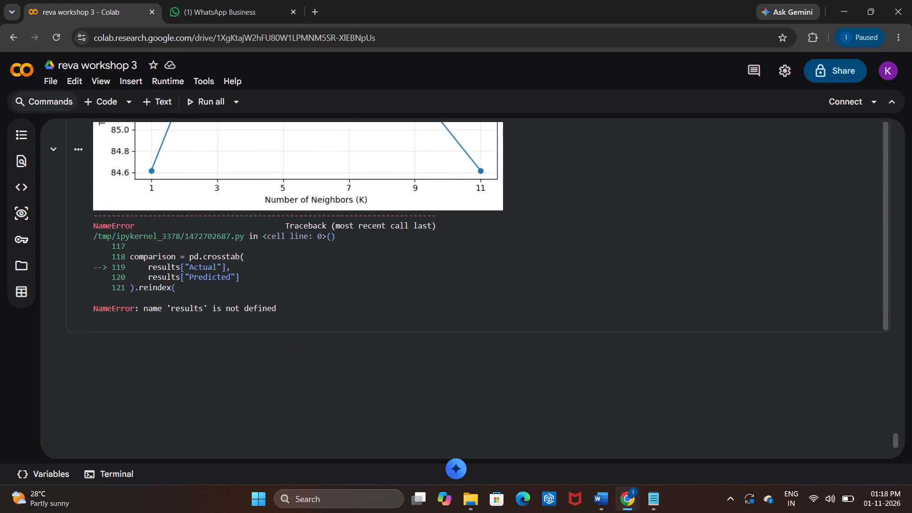
scroll(447, 252, up, 18)
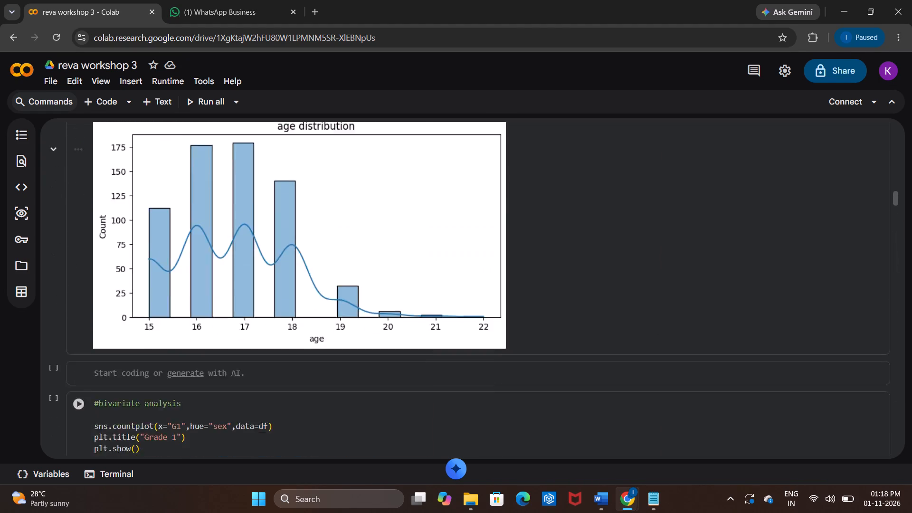
scroll(447, 252, up, 14)
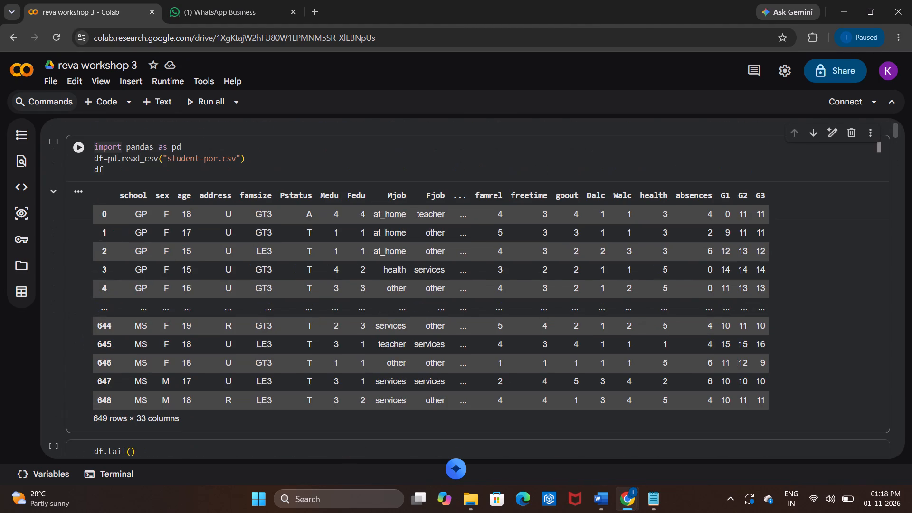